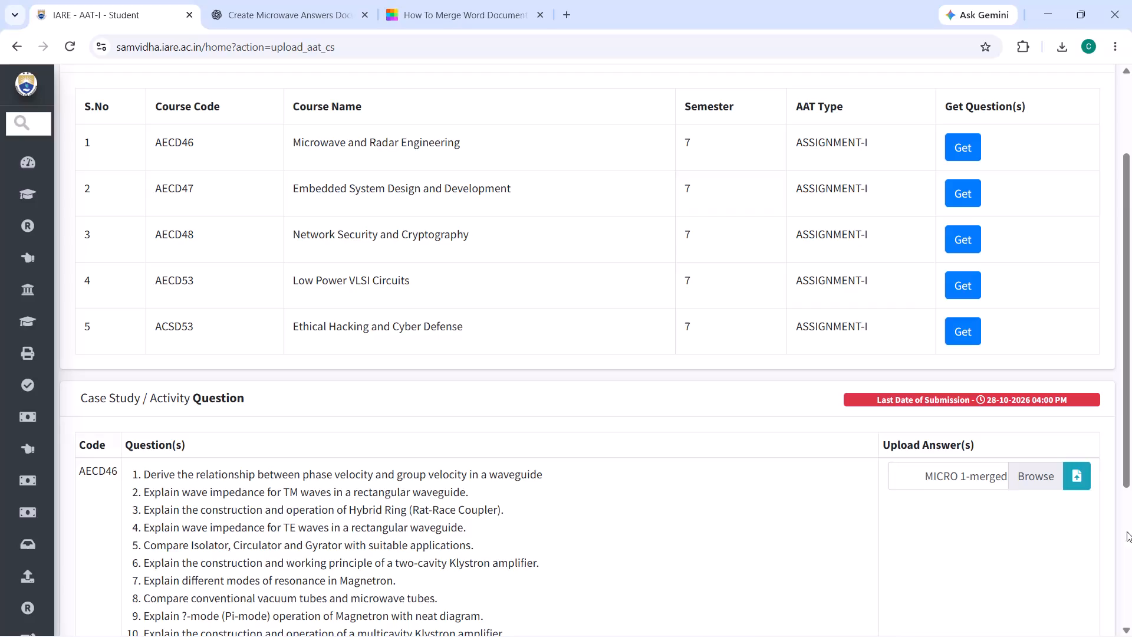
Upload the selected MICRO 1-merged file as the answer for AECD46 Microwave and Radar Engineering.
left_click(1074, 478)
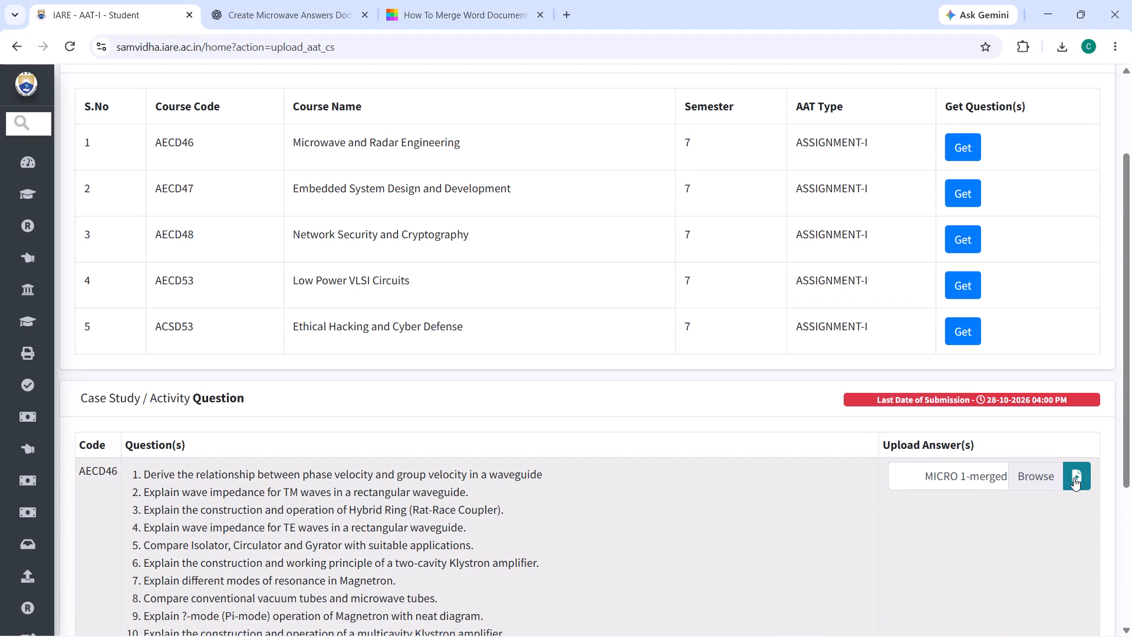
left_click(564, 427)
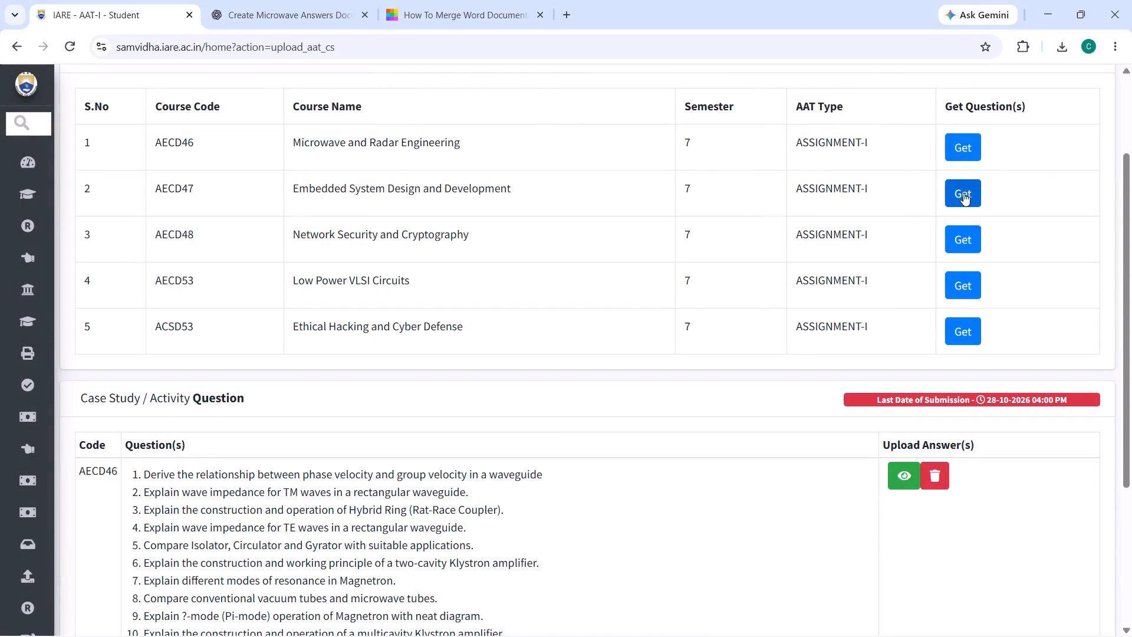
left_click(963, 193)
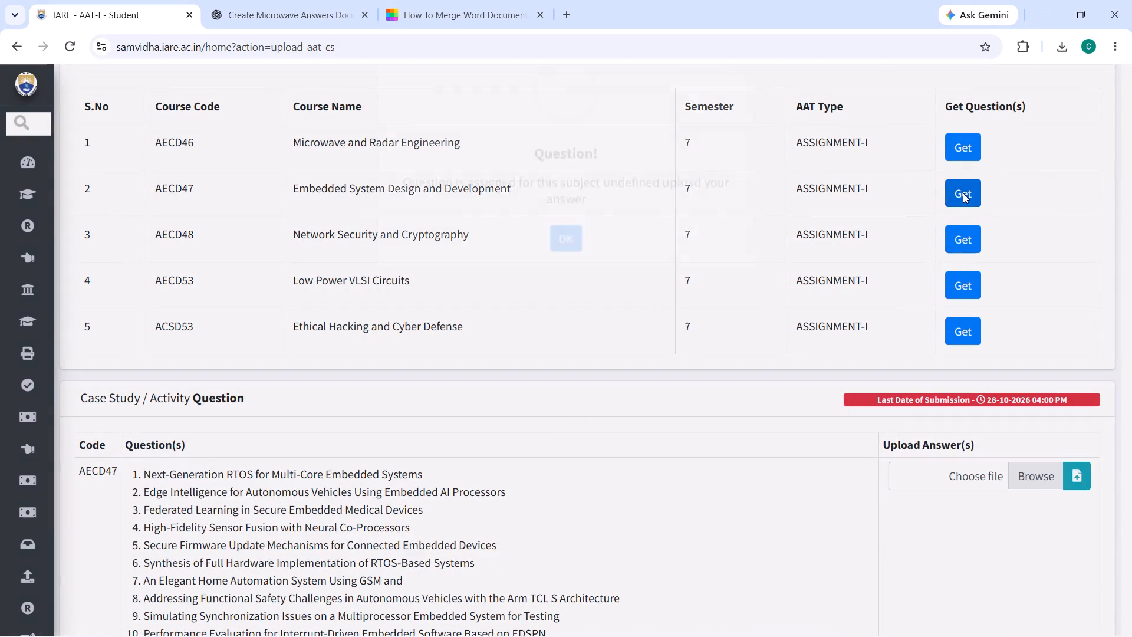
left_click(963, 193)
scroll(630, 428, "down", 1)
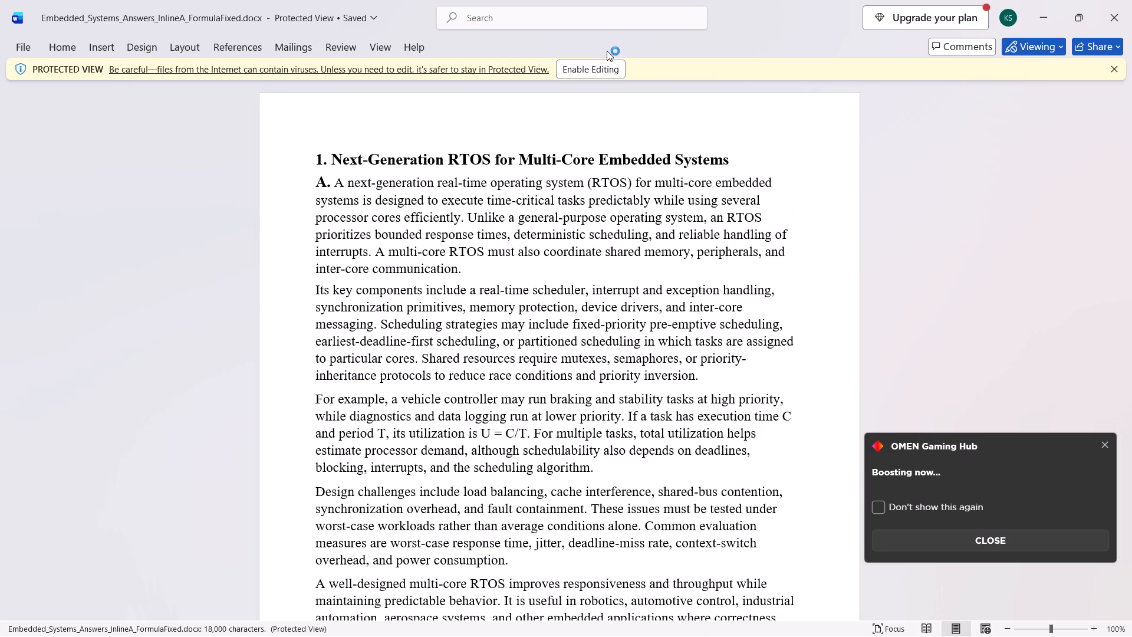
left_click(590, 67)
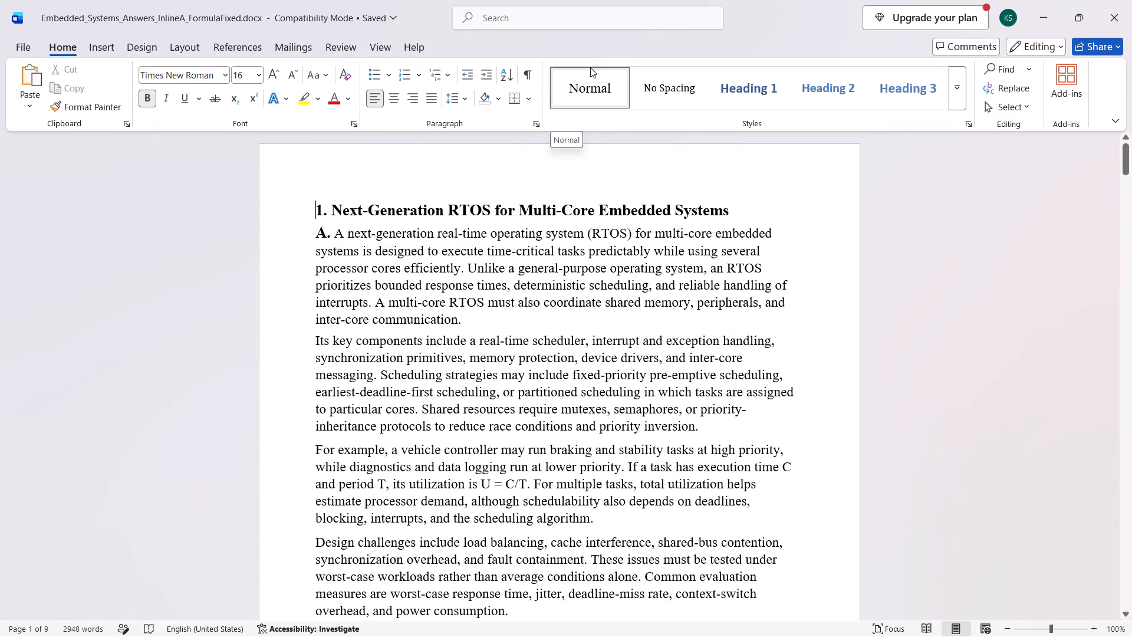
Justify the text of the whole document, from the question 1 heading to the end of the last answer.
scroll(590, 67, "down", 2)
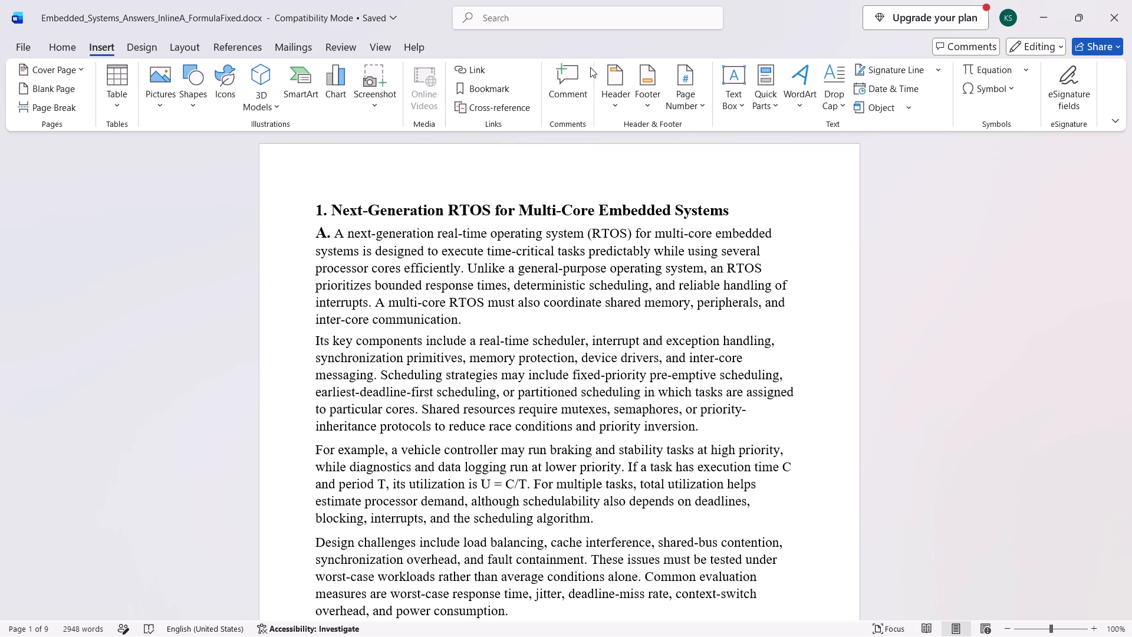
scroll(590, 67, "down", 1)
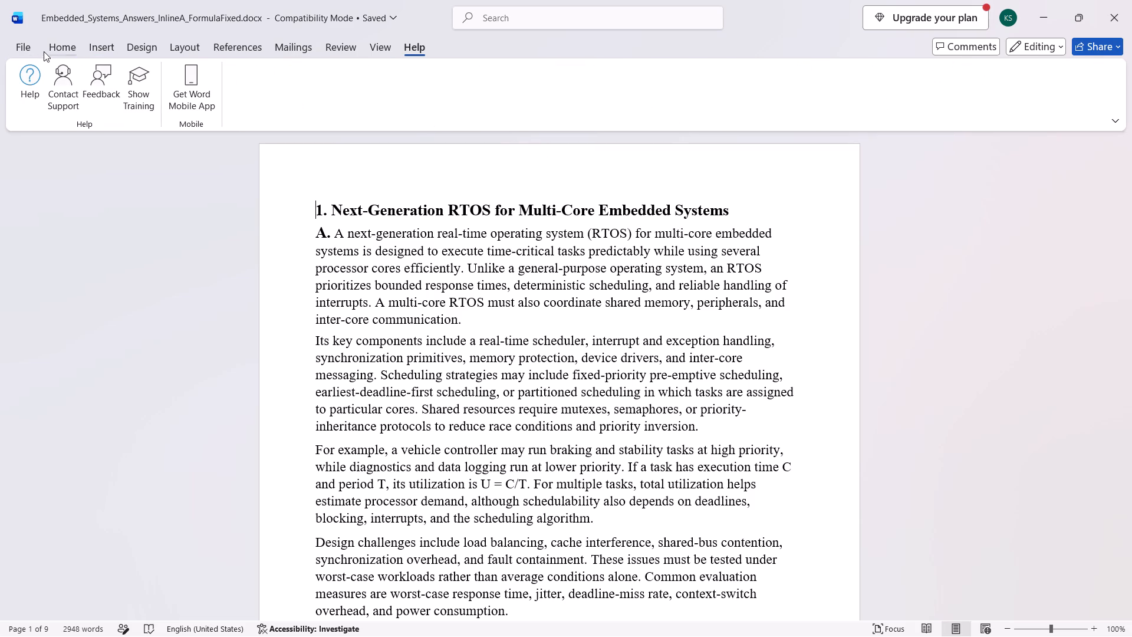
left_click(57, 48)
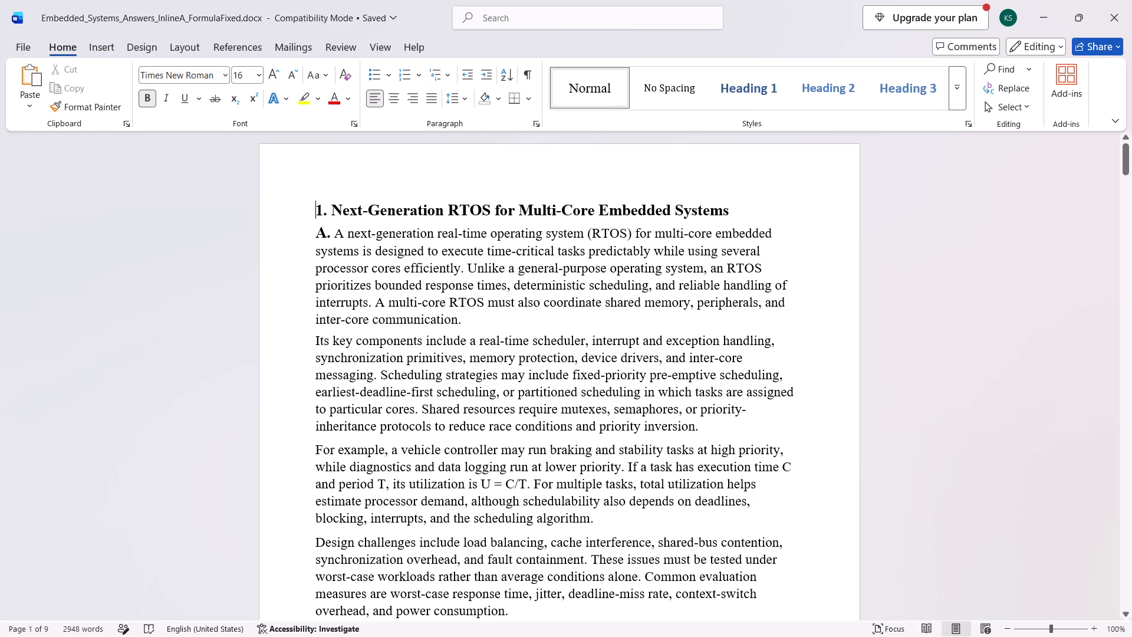
left_click_drag(315, 205, 374, 248)
left_click_drag(374, 248, 856, 636)
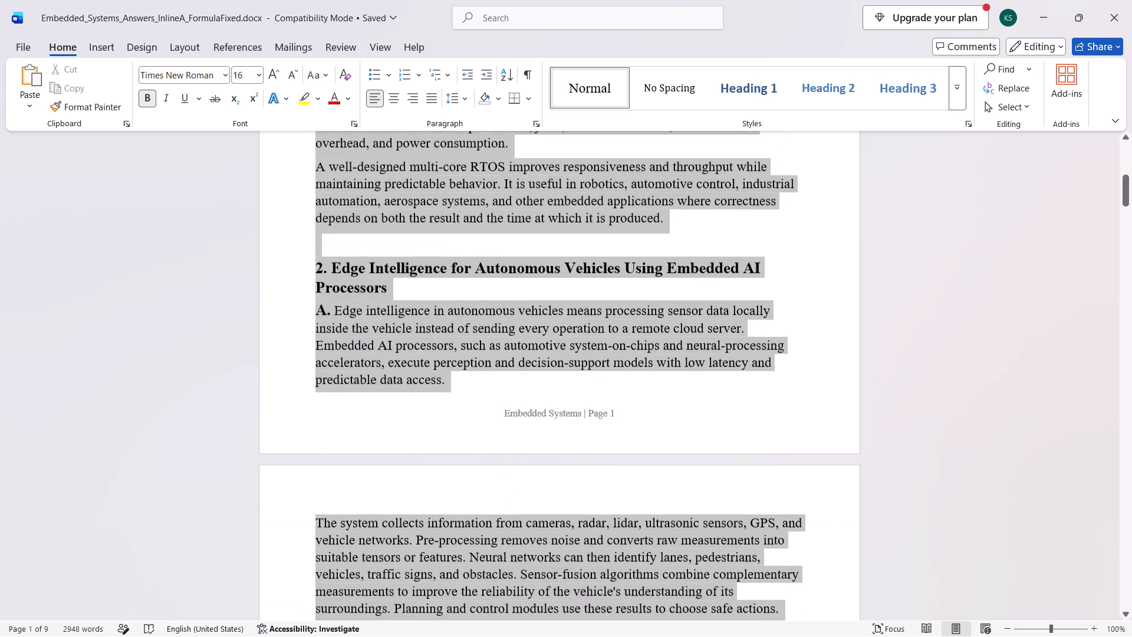
left_click_drag(856, 636, 930, 563)
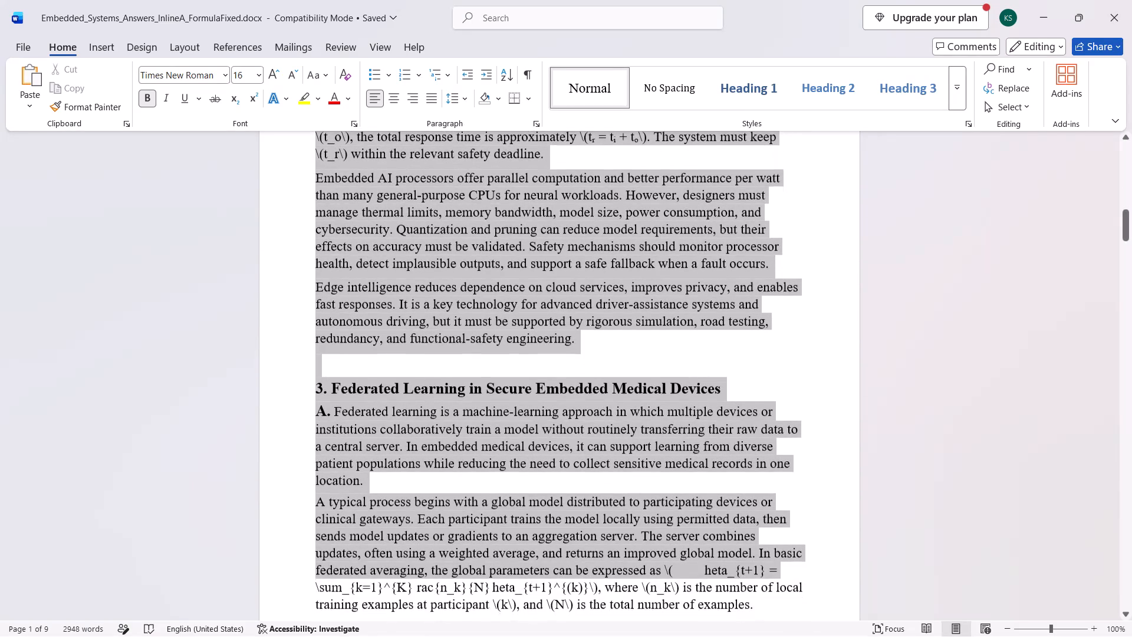
left_click_drag(930, 563, 988, 636)
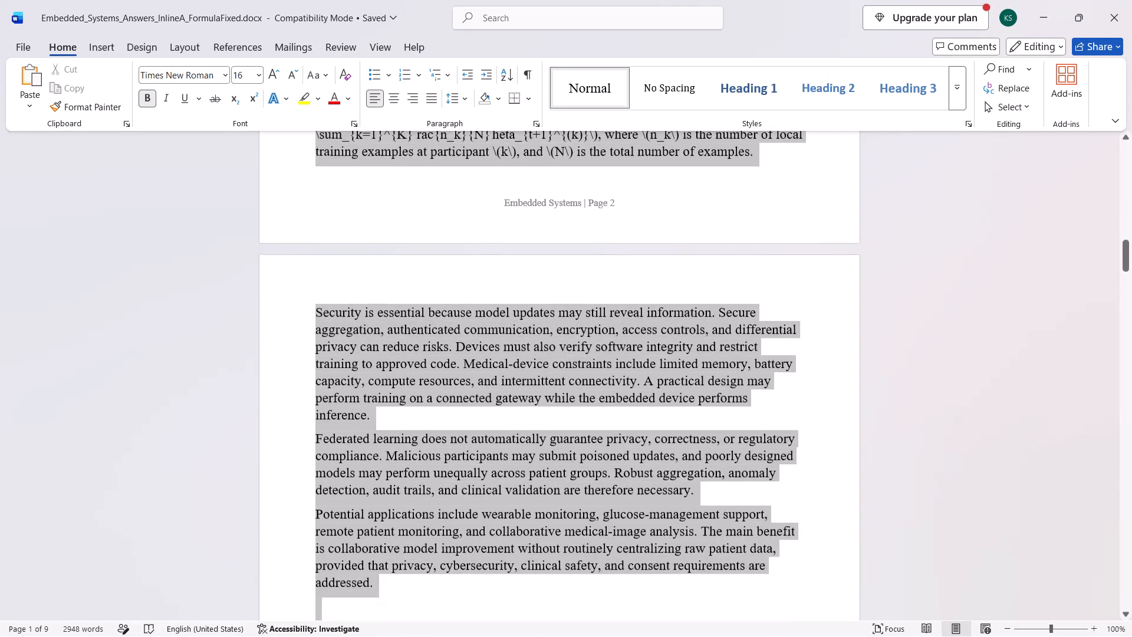
left_click_drag(988, 636, 988, 636)
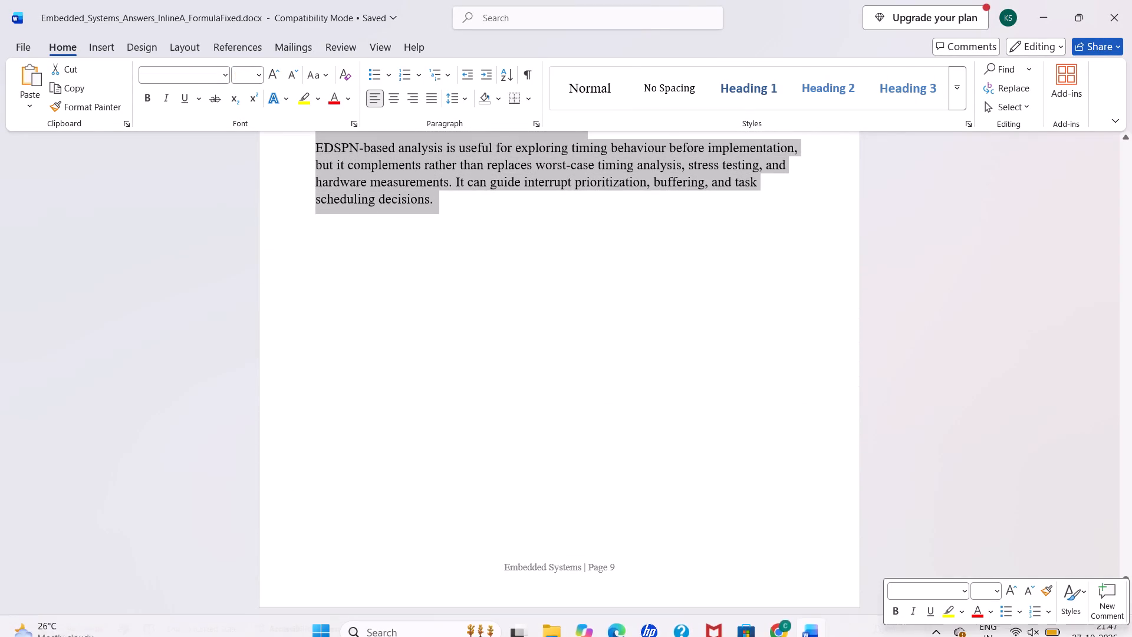
left_click(429, 101)
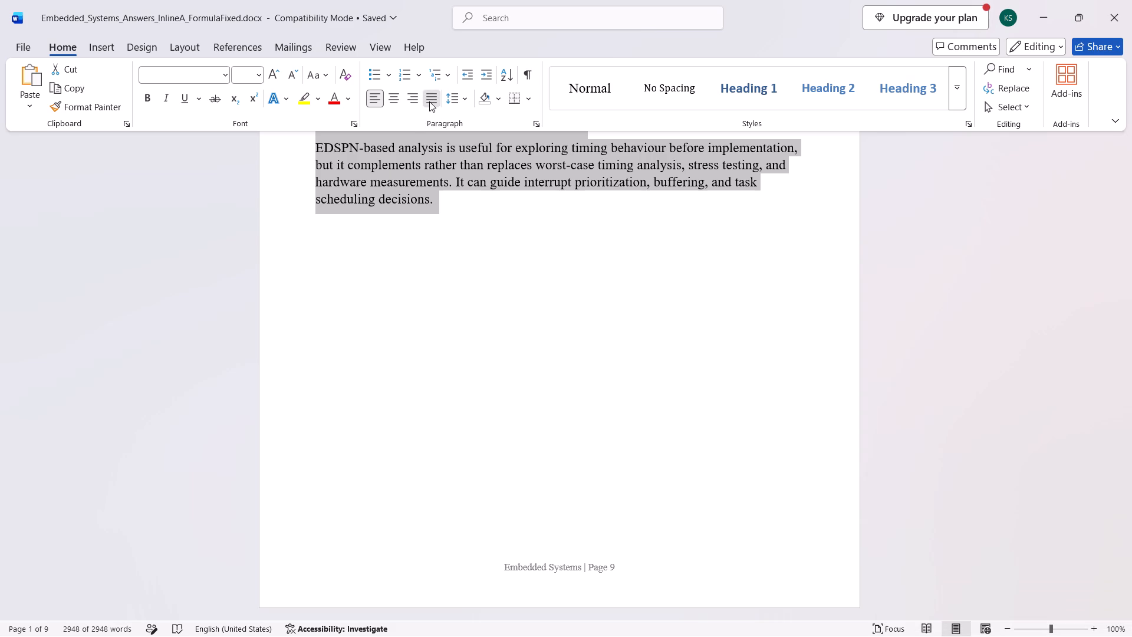
left_click(488, 297)
Delete the "Embedded Systems | Page" footer text with its page number throughout the document and close footer editing.
scroll(488, 297, "down", 3)
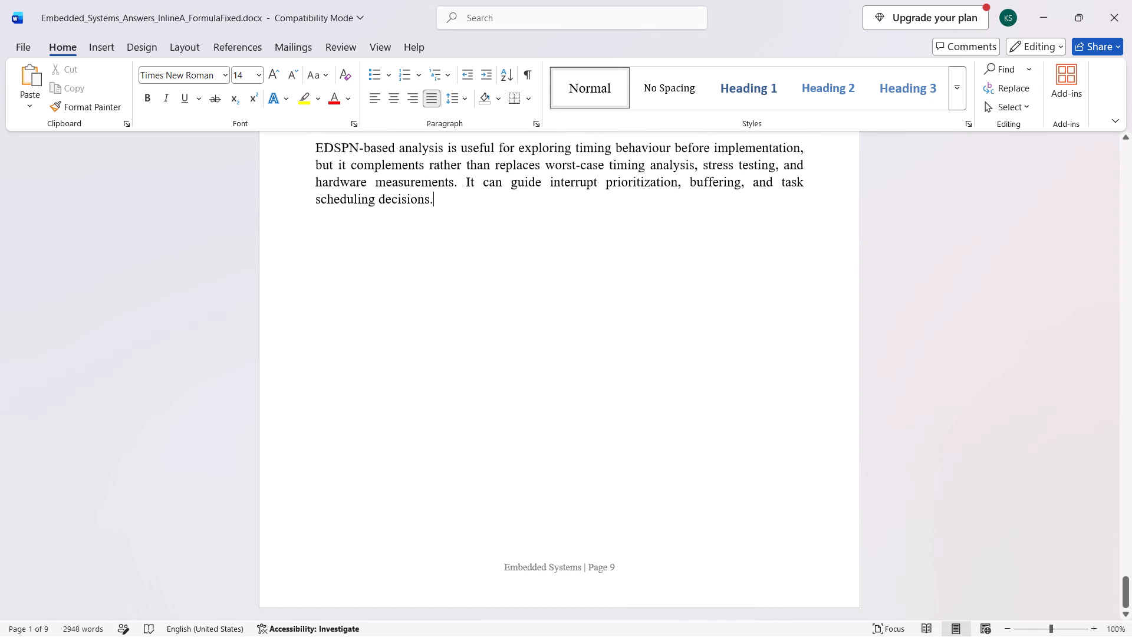
triple_click(598, 567)
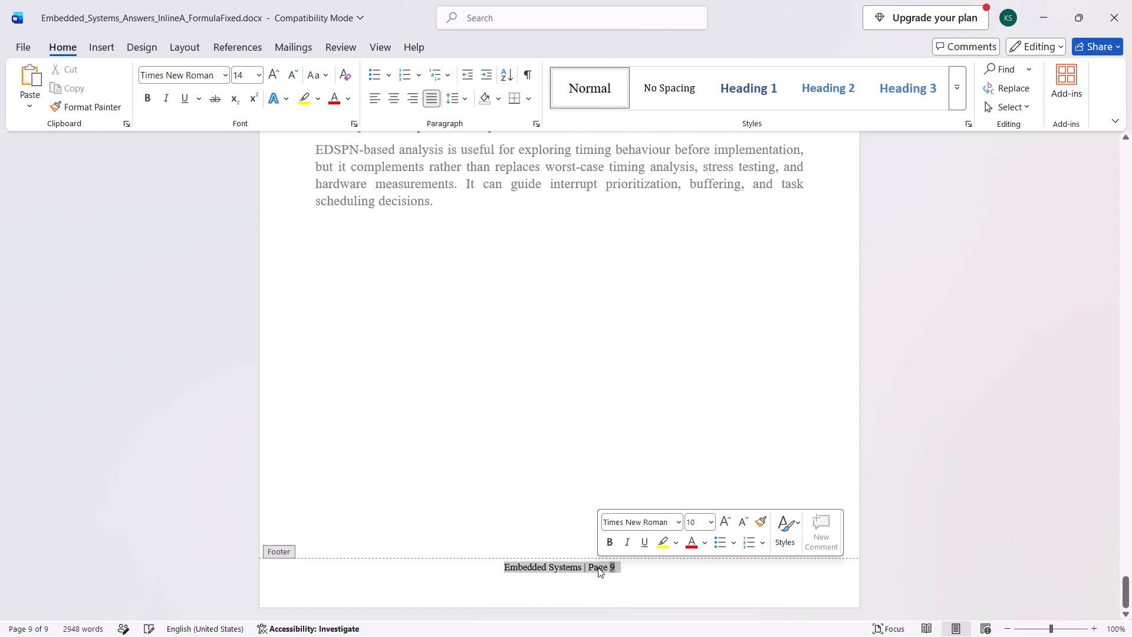
key("Delete")
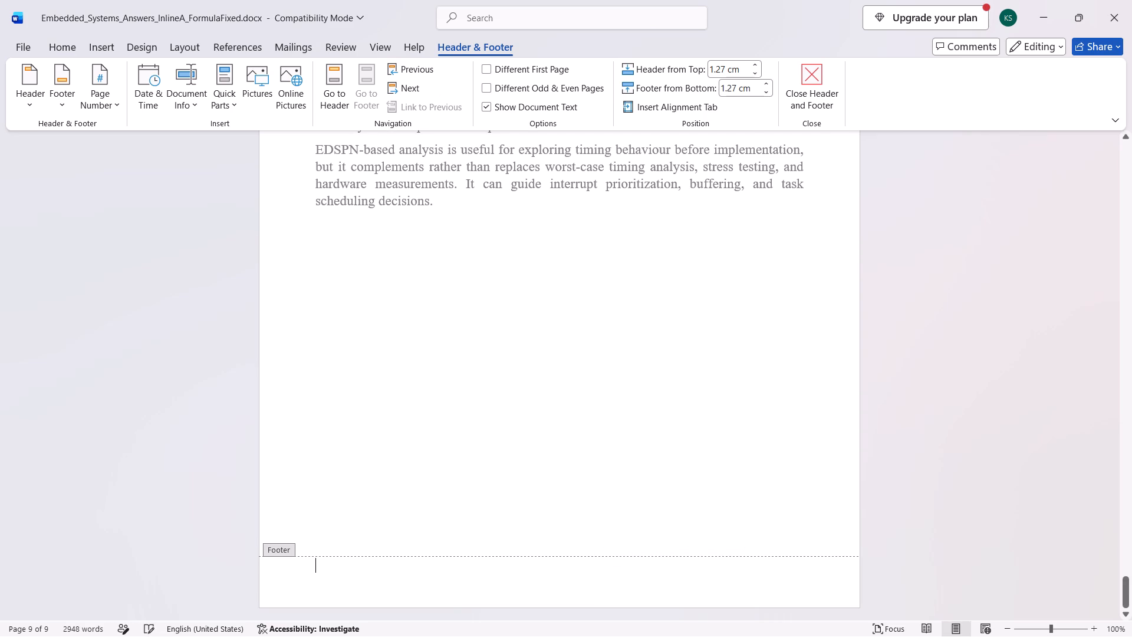
scroll(598, 567, "up", 6)
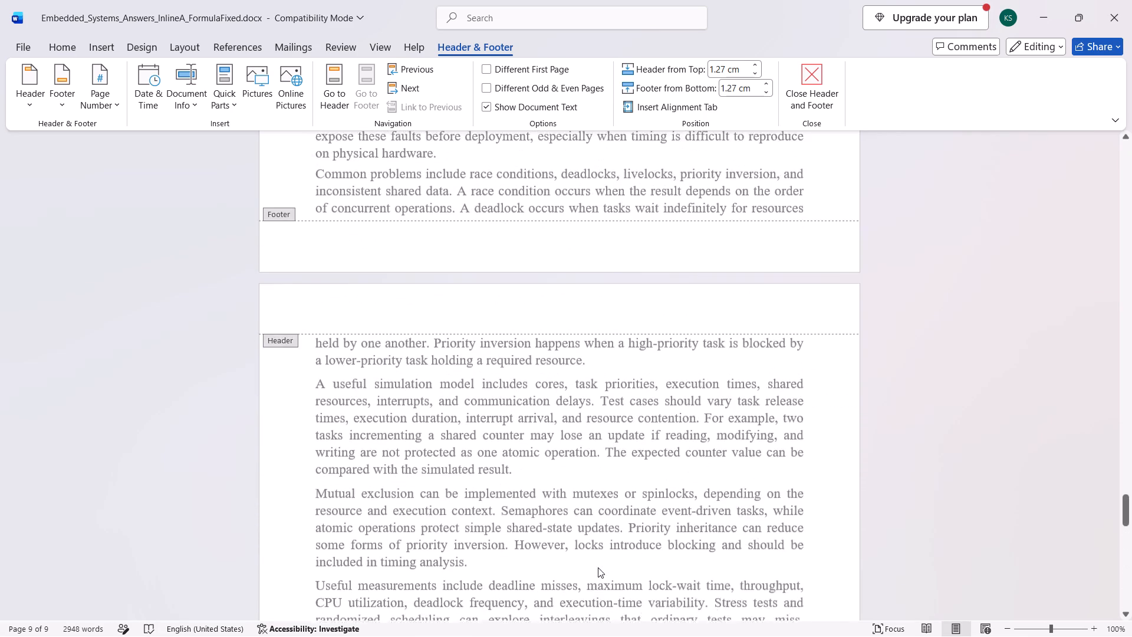
scroll(598, 567, "up", 5)
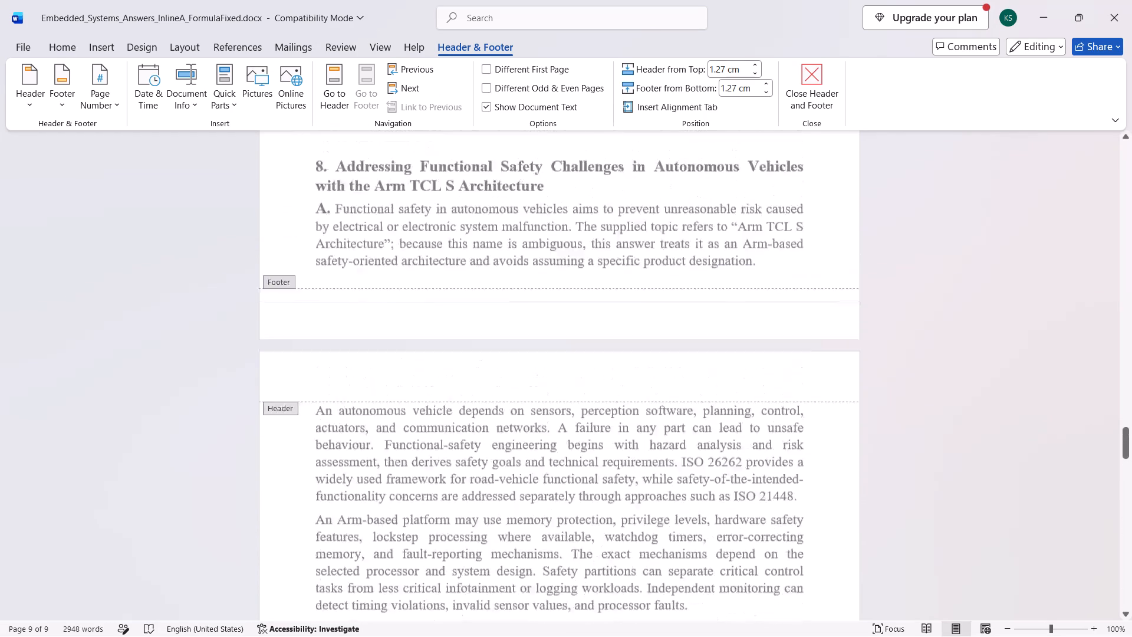
scroll(598, 567, "up", 8)
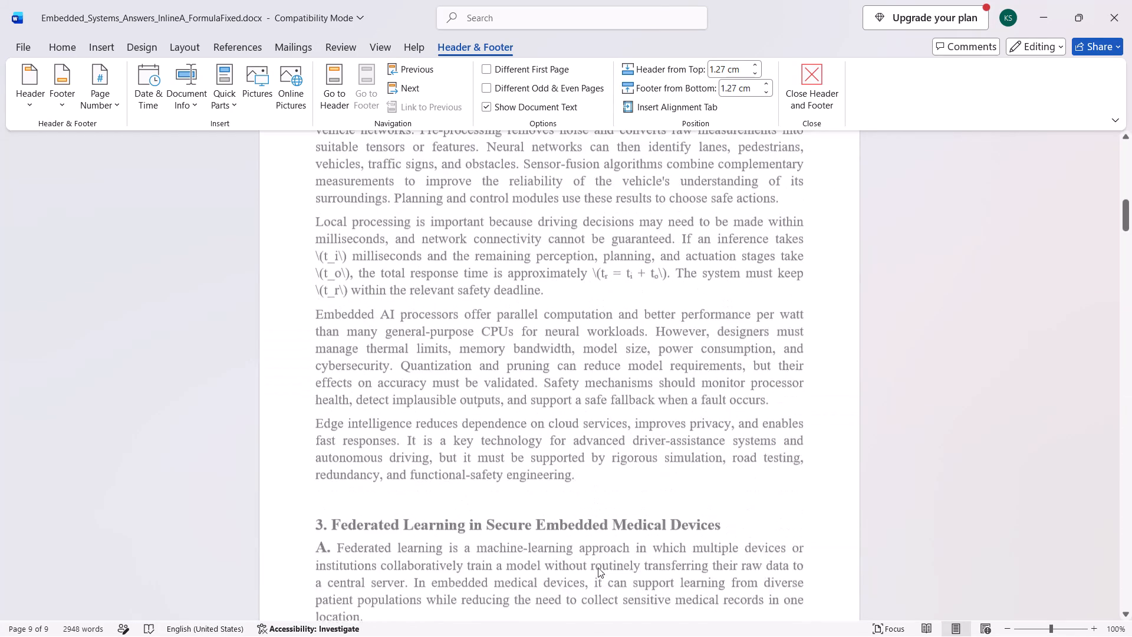
scroll(598, 567, "up", 7)
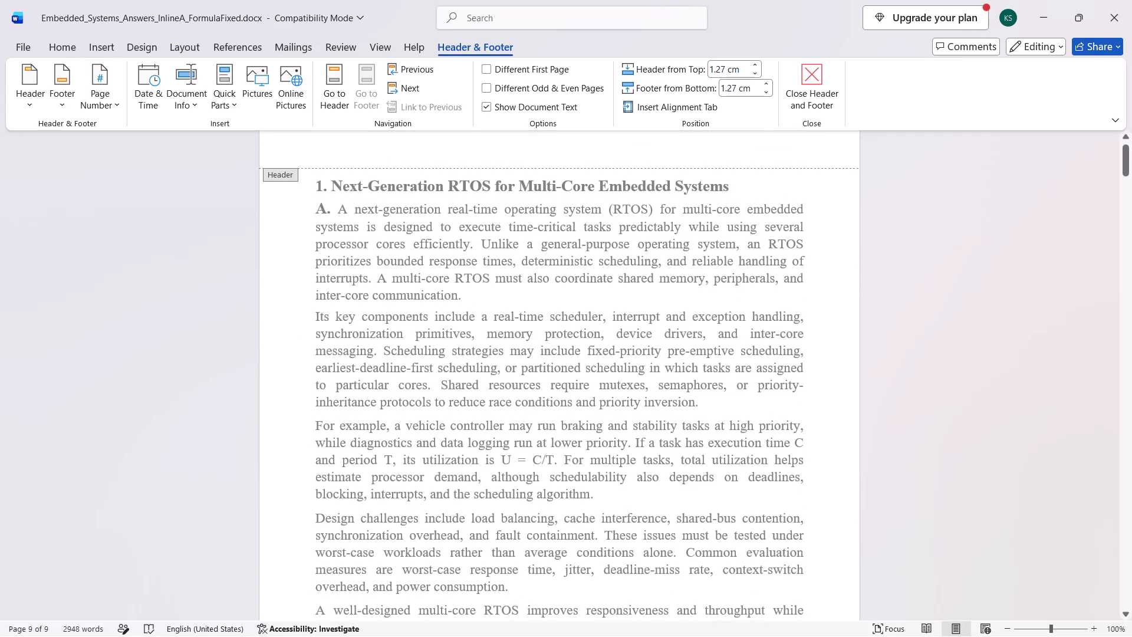
left_click(810, 81)
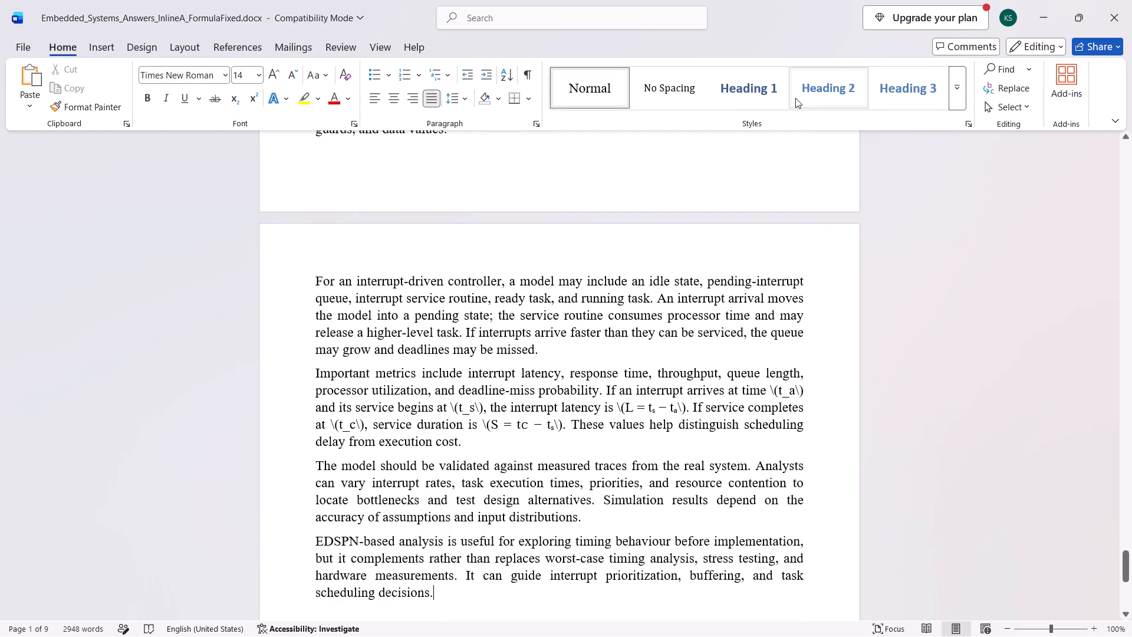
Examine the justified text from question 1 through the question 2 answer for leftover formatting problems.
scroll(660, 296, "up", 20)
scroll(660, 296, "up", 7)
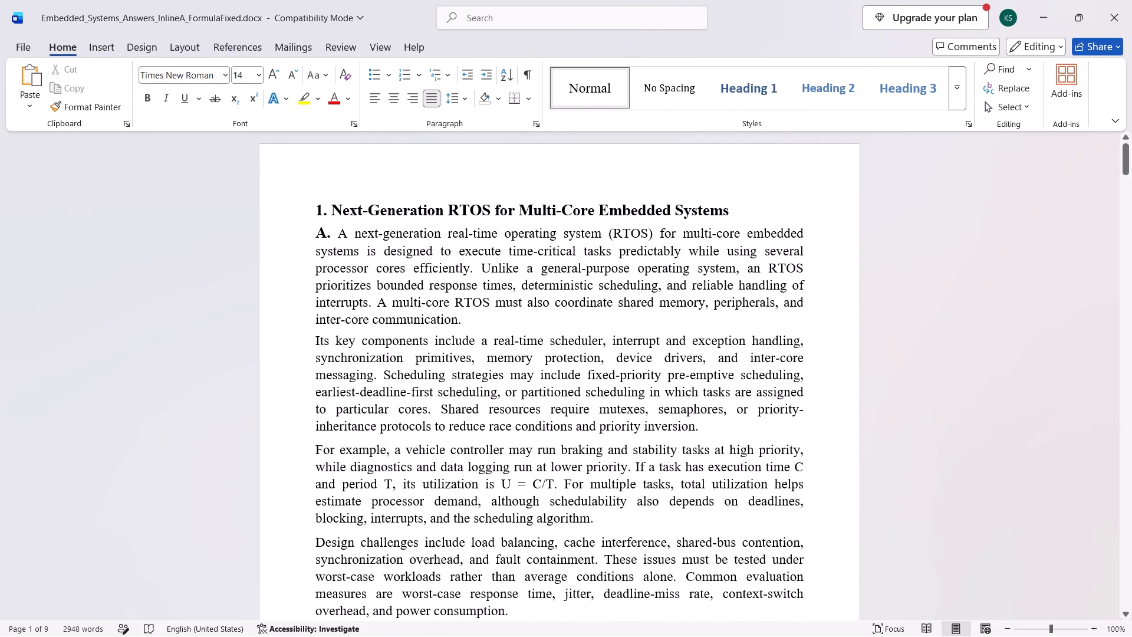
triple_click(731, 209)
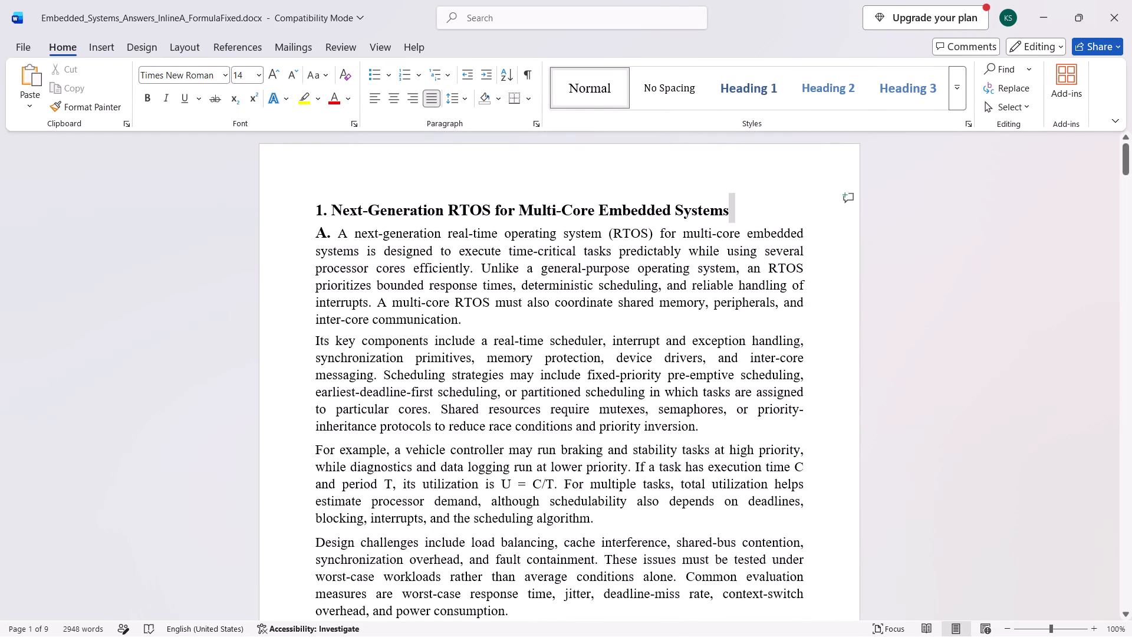
left_click(731, 209)
scroll(731, 209, "down", 1)
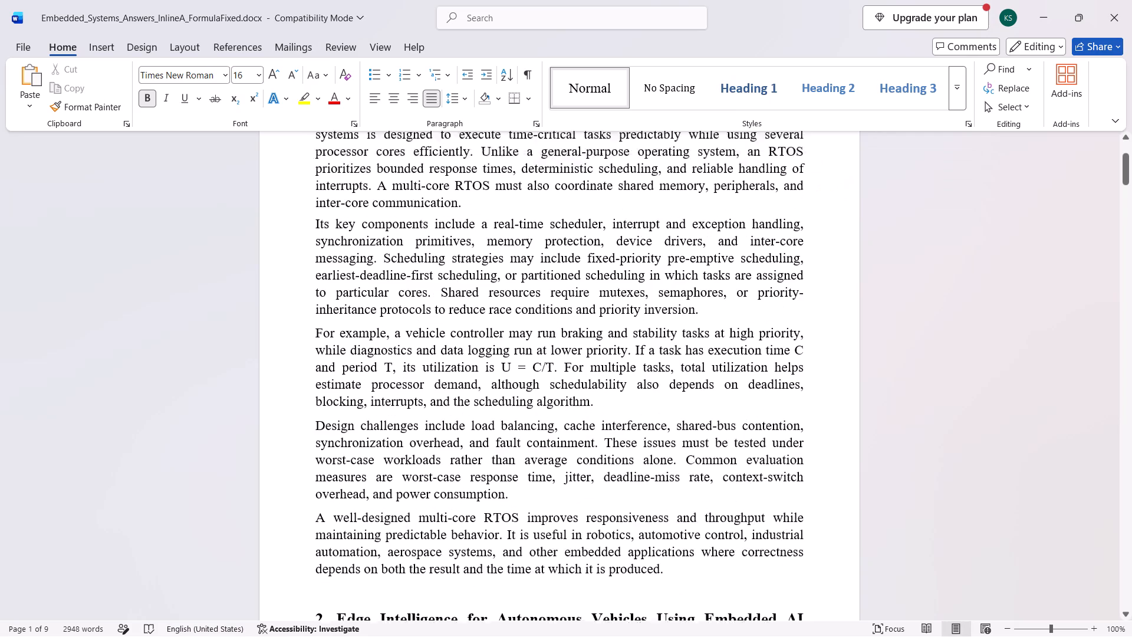
scroll(731, 209, "down", 1)
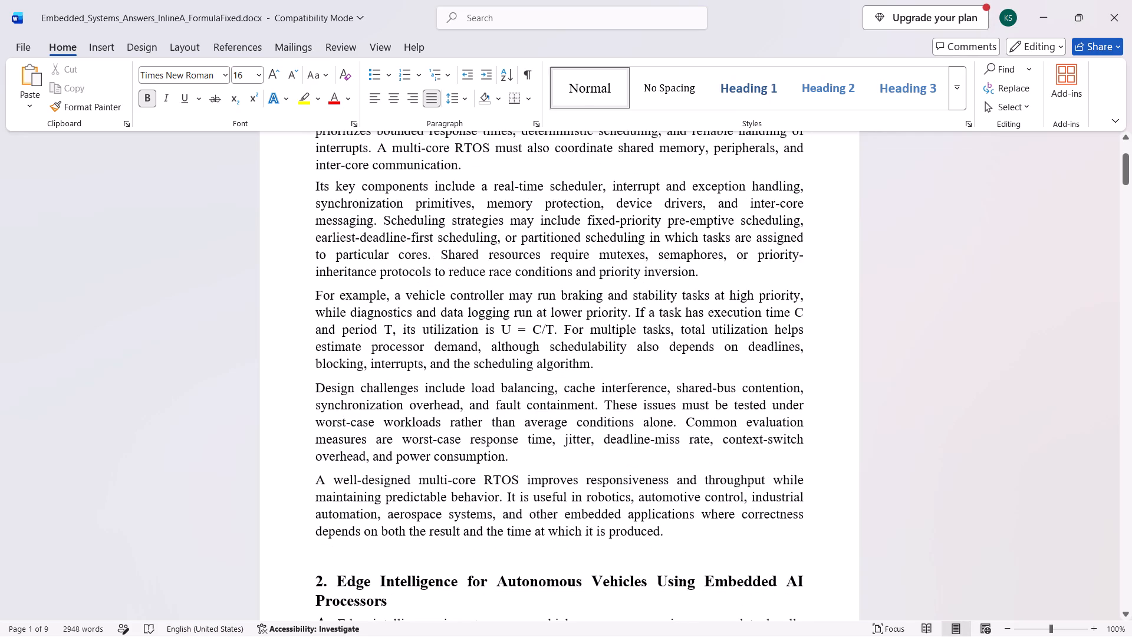
left_click_drag(437, 303, 588, 431)
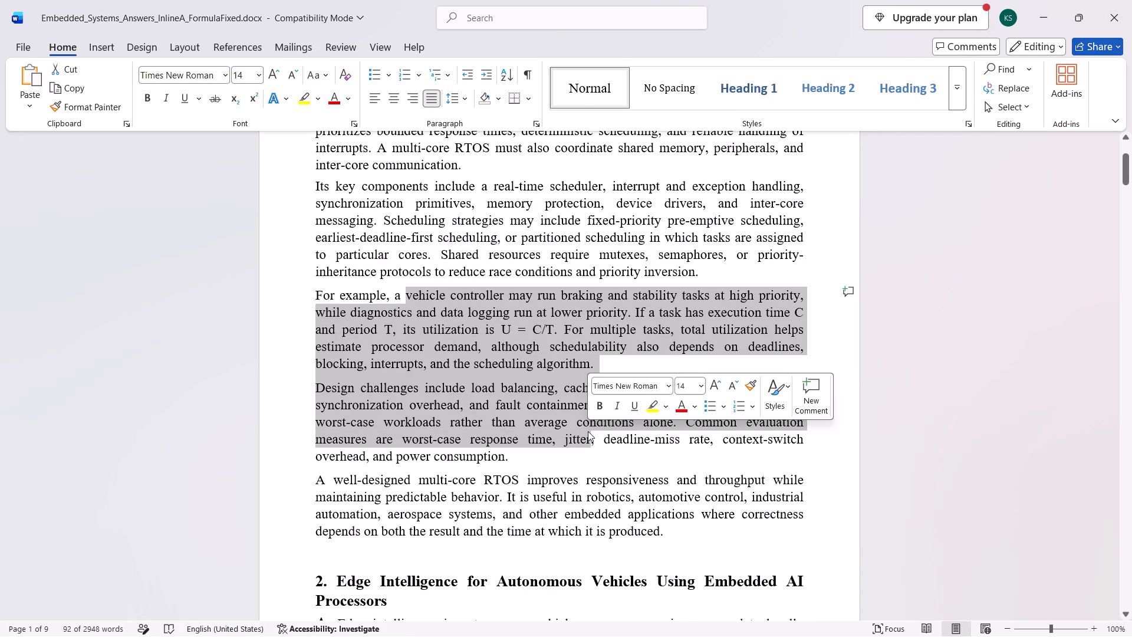
left_click(571, 446)
scroll(571, 446, "down", 1)
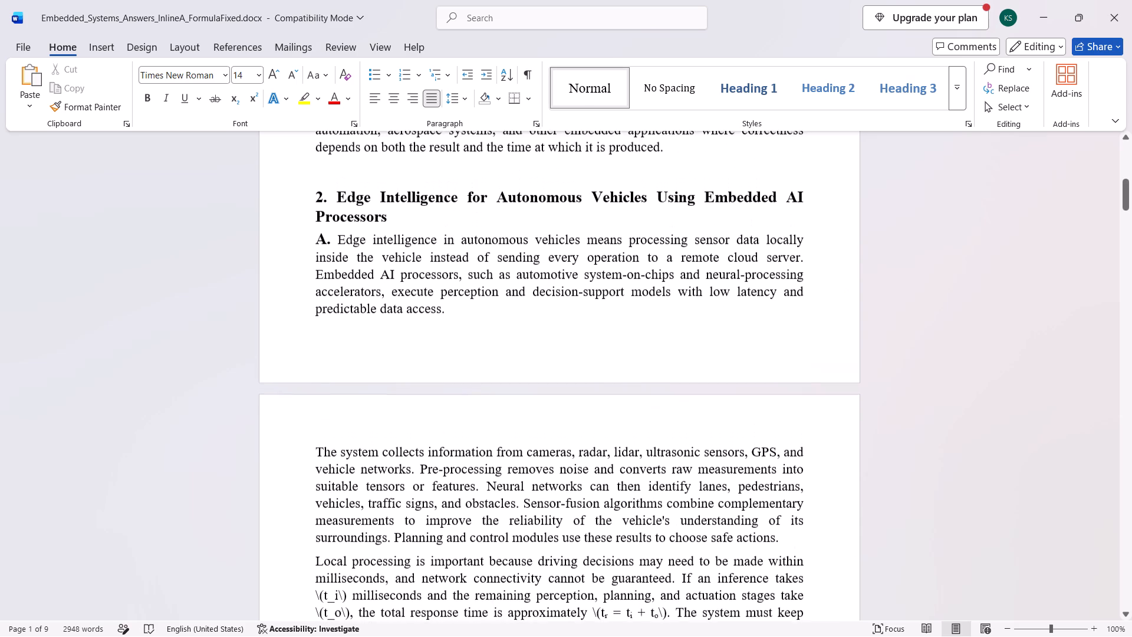
scroll(571, 446, "down", 4)
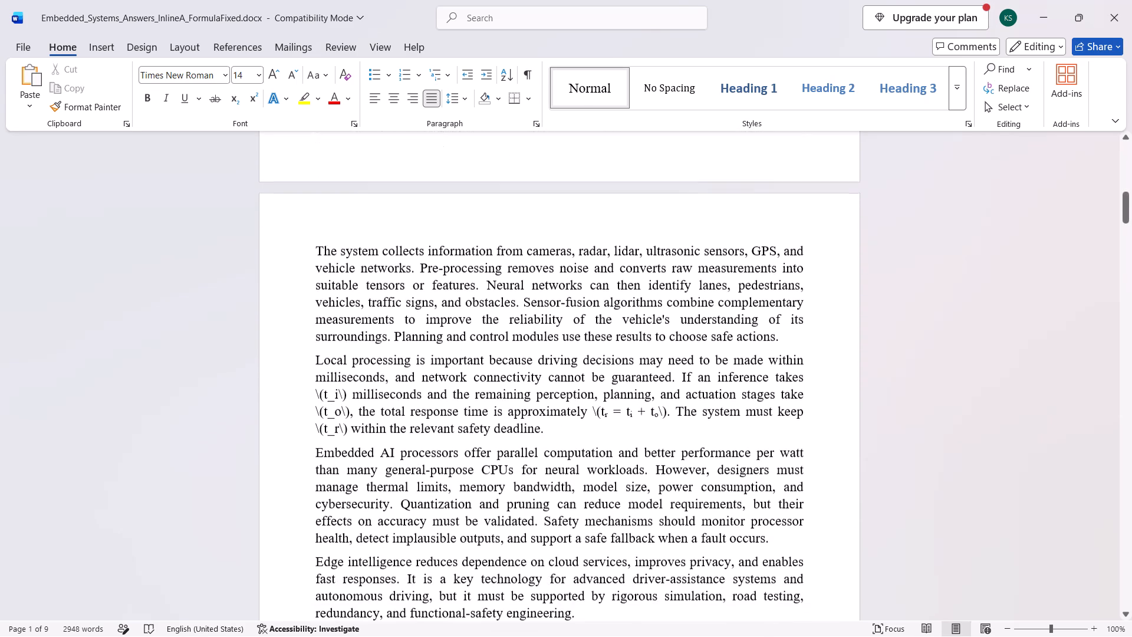
scroll(571, 446, "down", 1)
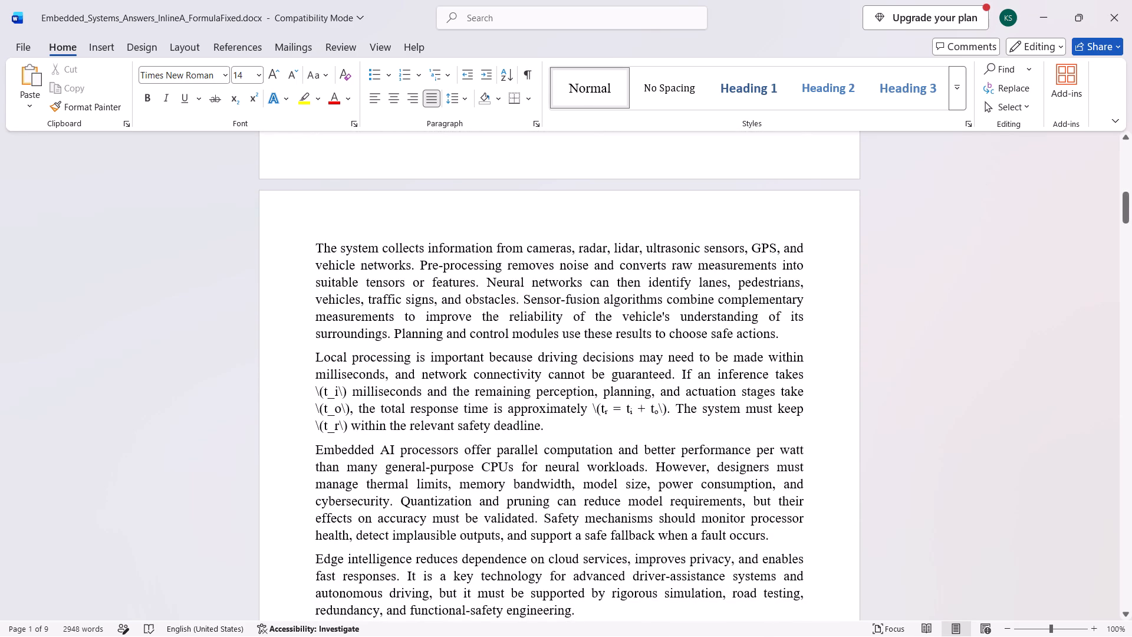
Remove the stray backslashes around the total response time formula in question 2 so it reads (tᵣ = tᵢ + tₒ).
left_click(596, 406)
key("BackSpace")
key("Right")
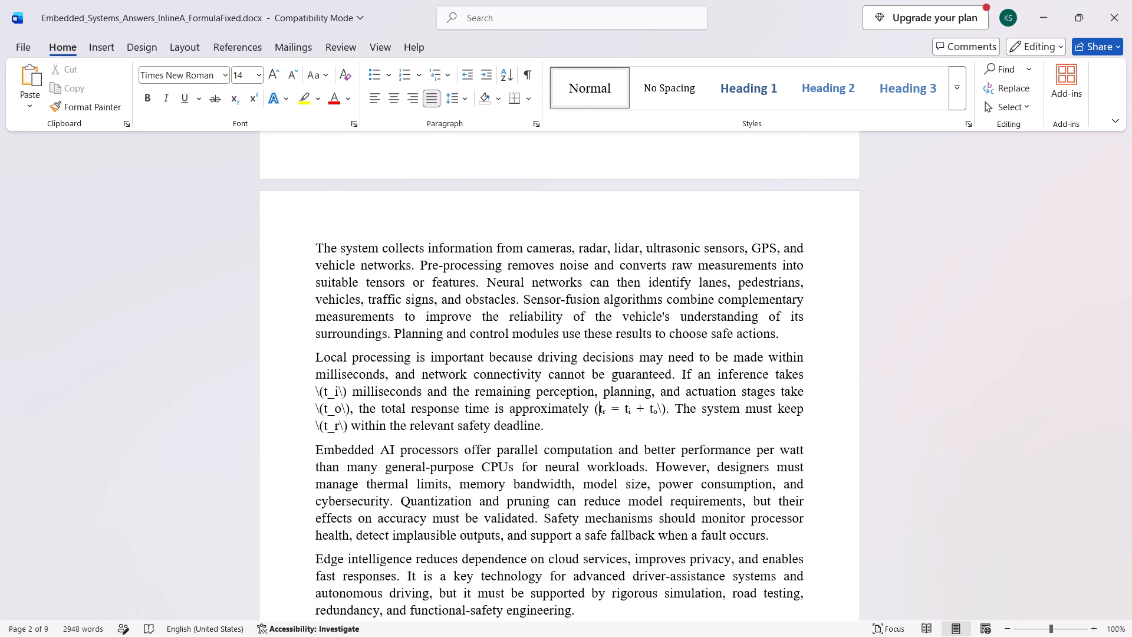
key("Right")
key("Right")
key("Right")
key("Right")
key("Right")
key("Right")
key("Right")
key("Right")
key("Right")
key("Right")
key("Right")
key("Right")
key("Right")
key("Right")
key("Right")
key("Left")
key("Left")
key("BackSpace")
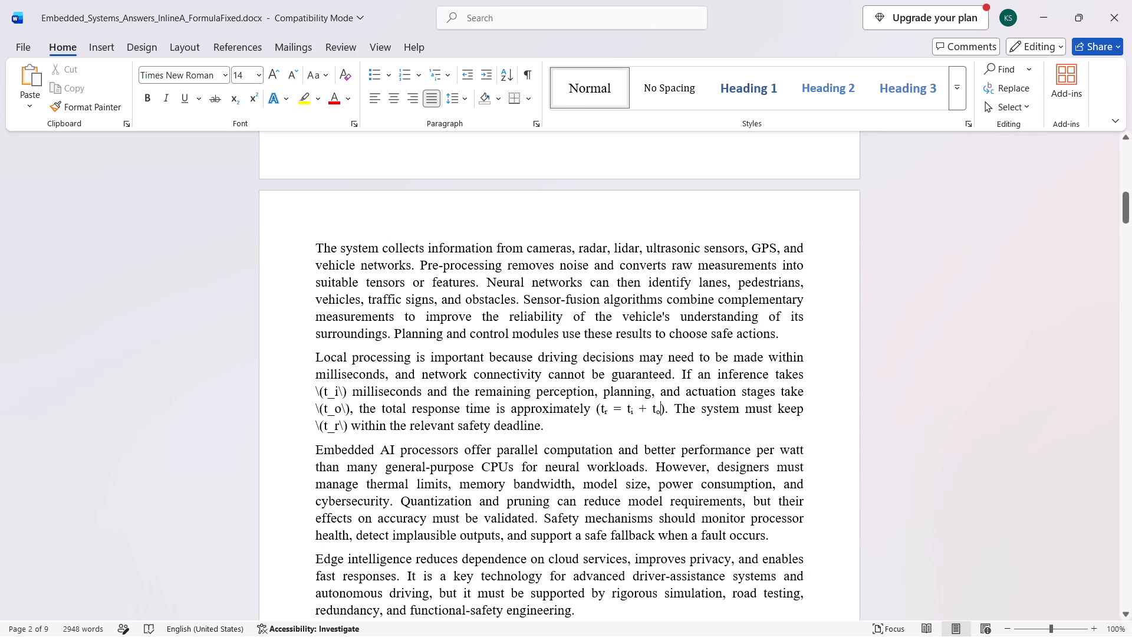
Remove the backslashes around the inference time term in question 2's "Local processing" paragraph so it reads (t_i).
left_click(321, 389)
key("BackSpace")
key("Right")
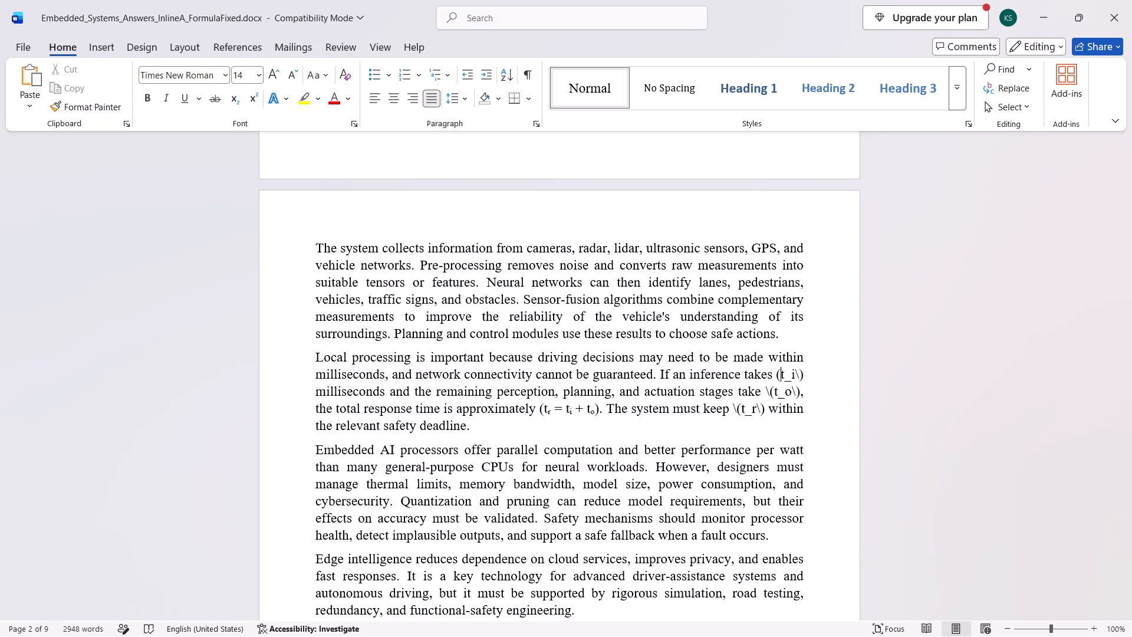
key("Right")
key("Right")
key("Right")
key("Right")
key("BackSpace")
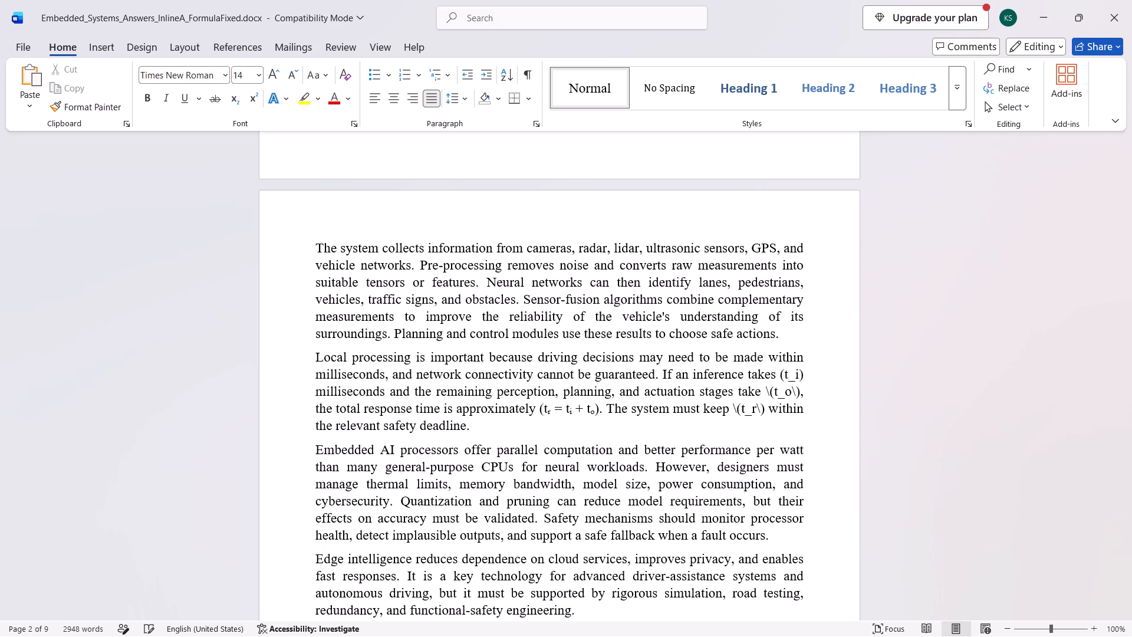
Remove the closing backslash and the underscore from the \(t_o\) term in question 2's "Local processing" paragraph so it reads \(to).
key("Down")
key("Right")
key("Left")
key("Left")
key("BackSpace")
key("Left")
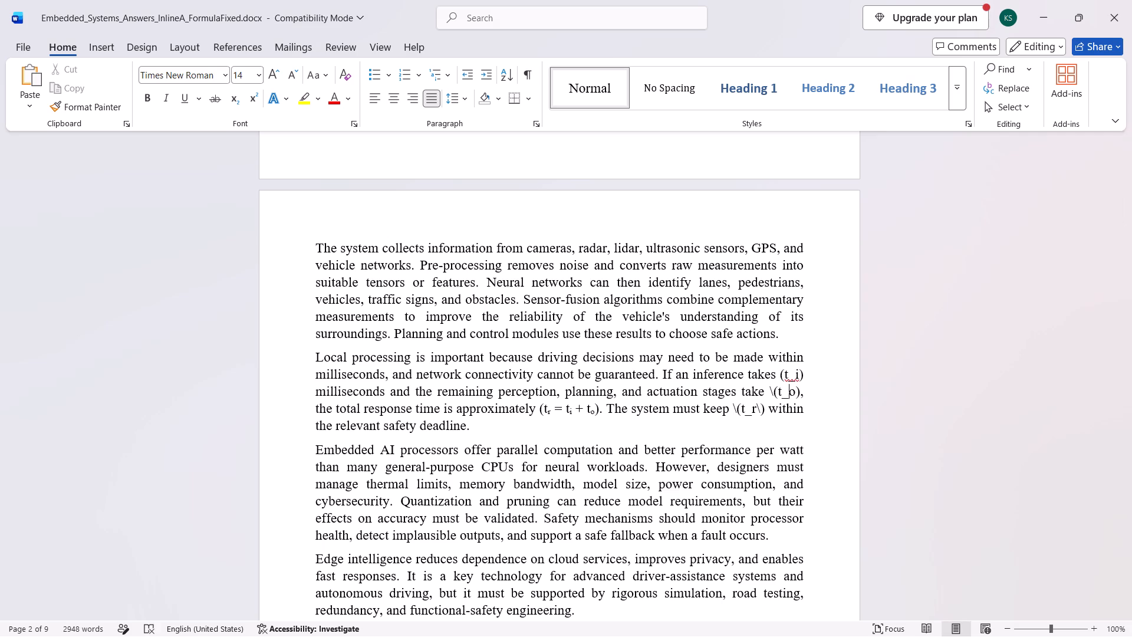
key("Left")
key("Left")
key("Left")
key("Right")
key("Right")
key("Right")
key("Right")
key("Left")
key("backslash")
key("BackSpace")
key("BackSpace")
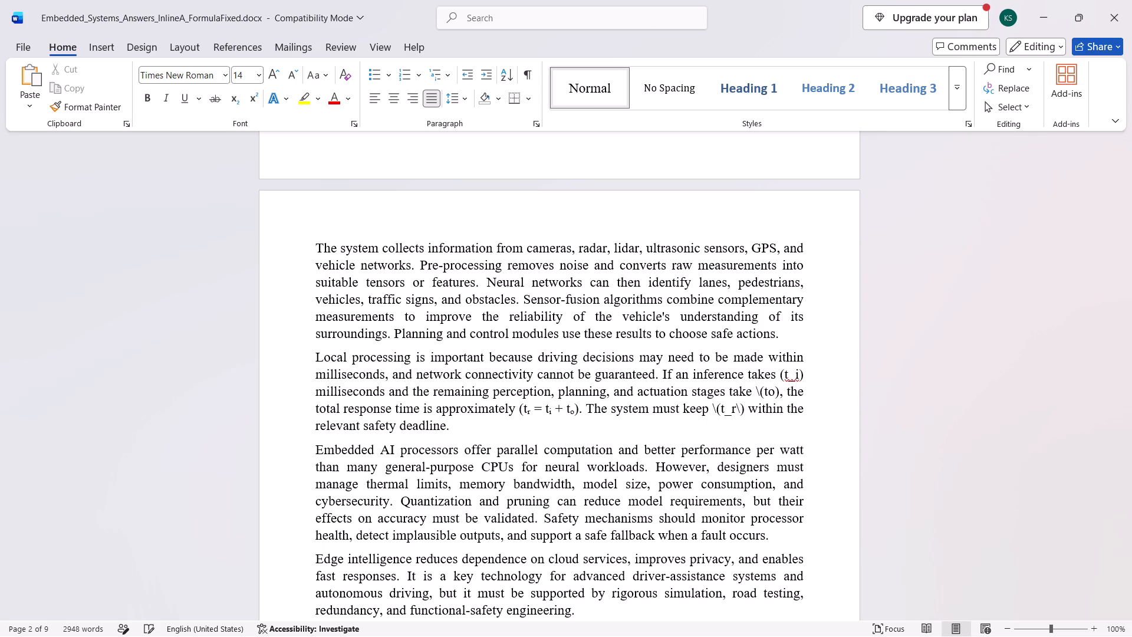
Remove the underscore from the inference time term in the "Local processing" paragraph so it reads (ti).
key("Up")
key("Right")
key("Right")
key("Right")
key("Right")
key("Right")
key("BackSpace")
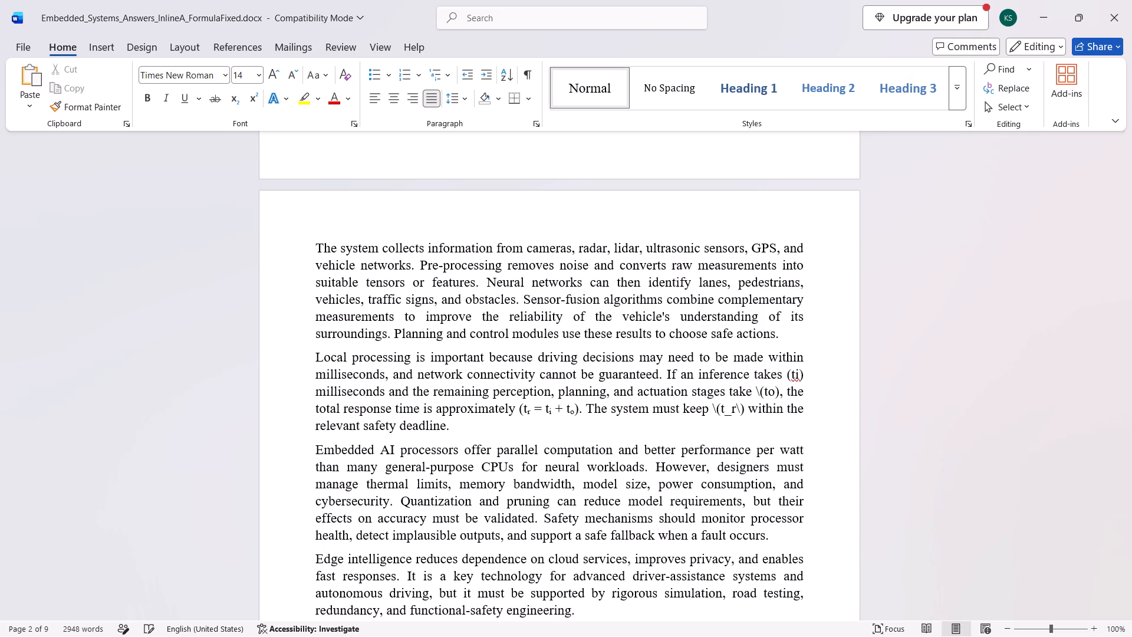
Remove the opening backslash before the (to) term after "actuation stages take" so it reads (to).
key("Down")
key("Left")
key("Left")
key("Left")
key("Left")
key("Left")
key("Left")
key("Left")
key("Left")
key("BackSpace")
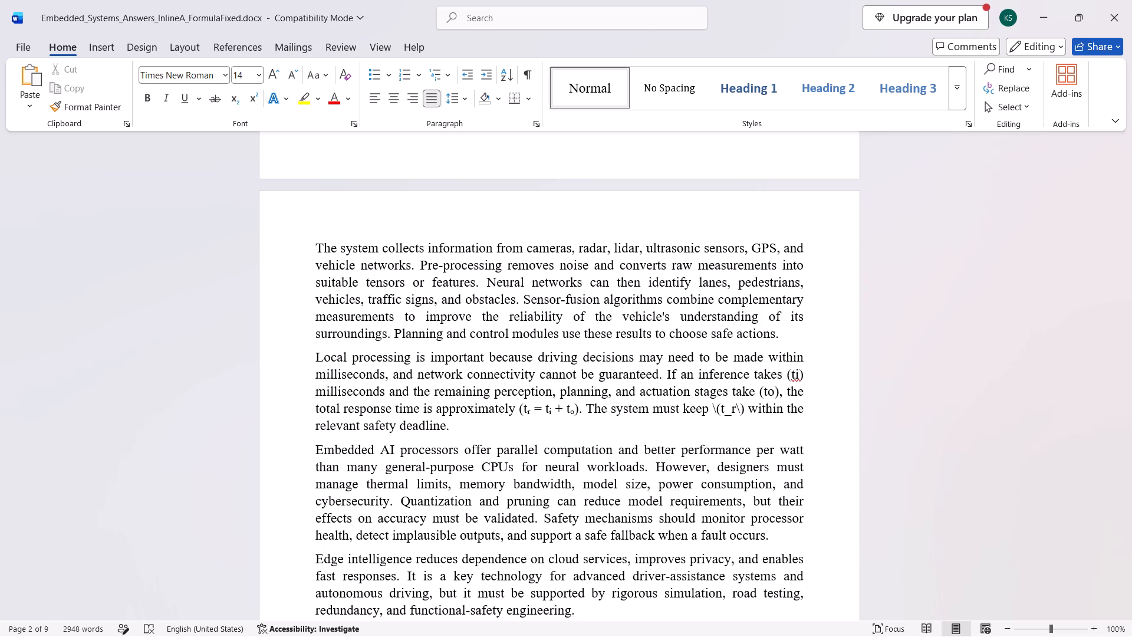
Remove the backslashes and underscore from the response time term after "The system must keep" so it reads (tr).
key("Right")
key("Down")
key("Left")
key("Left")
key("Left")
key("Left")
key("Left")
key("Left")
key("Left")
key("Left")
key("Right")
key("Right")
key("Right")
key("BackSpace")
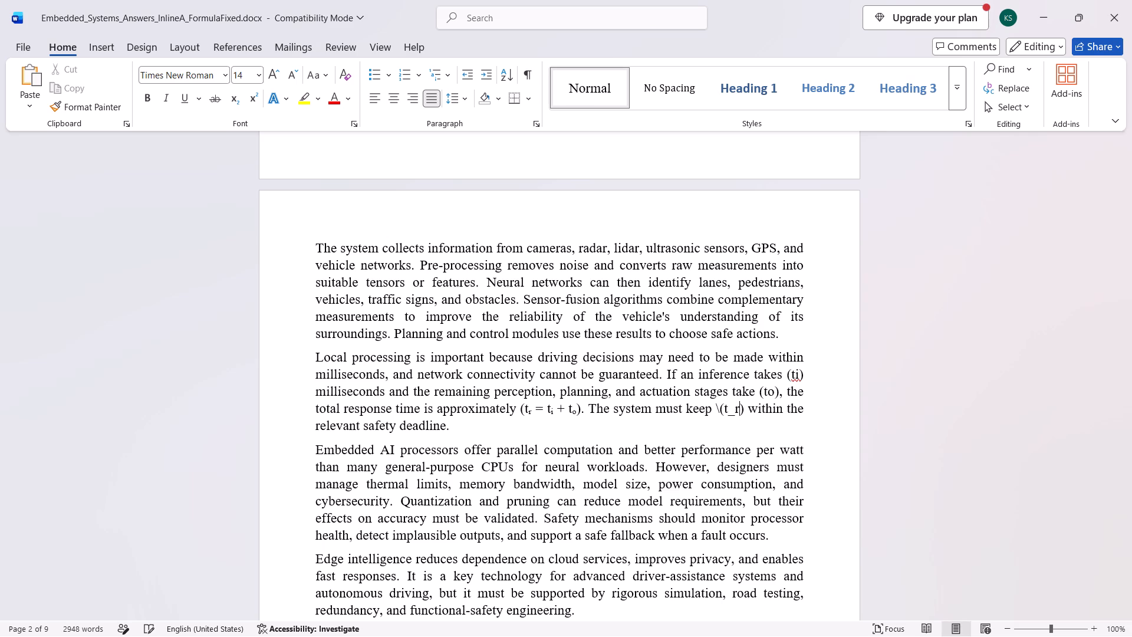
key("Left")
key("BackSpace")
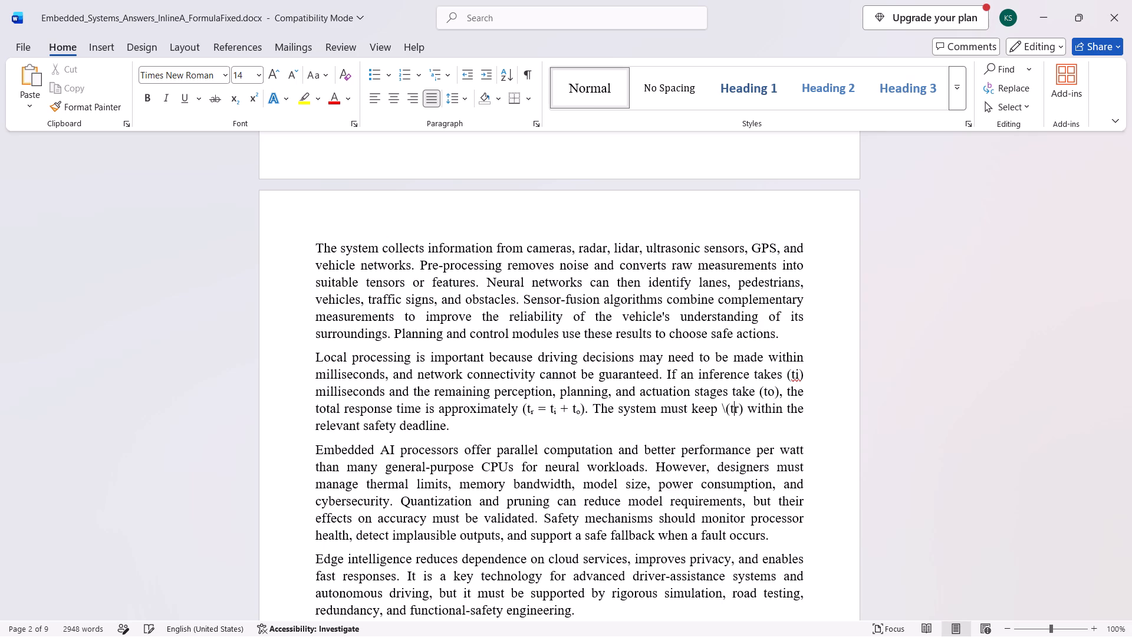
key("Left")
key("Left")
key("BackSpace")
In question 3's federated averaging formula, remove the first underscore and the opening backslash so it starts with "(" and "heta{t+1}".
scroll(321, 399, "down", 1)
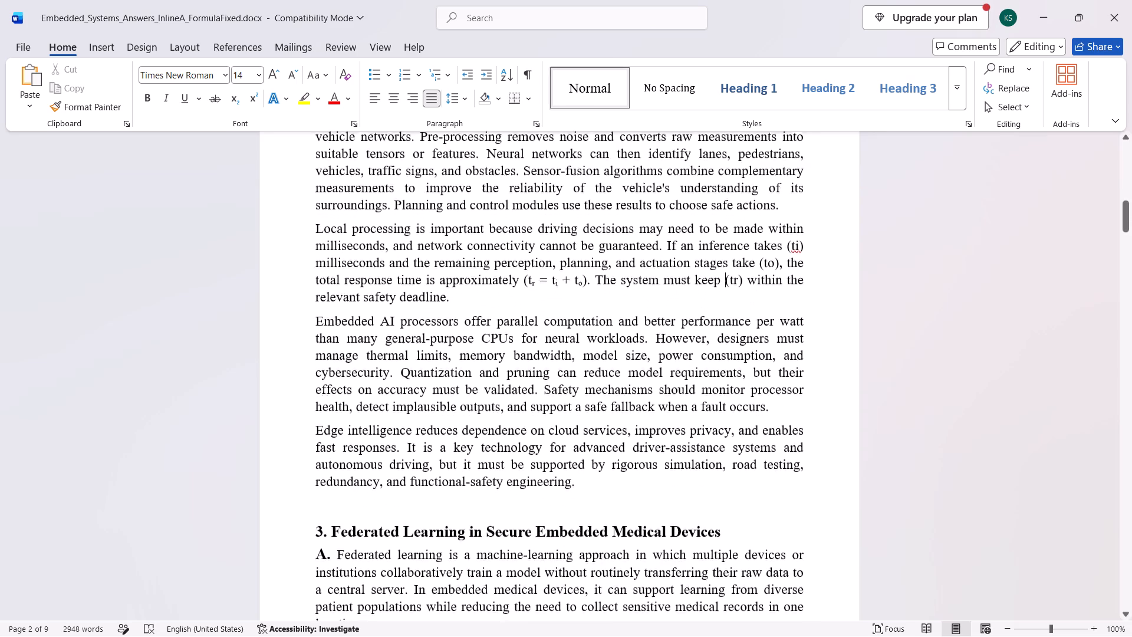
scroll(321, 399, "down", 2)
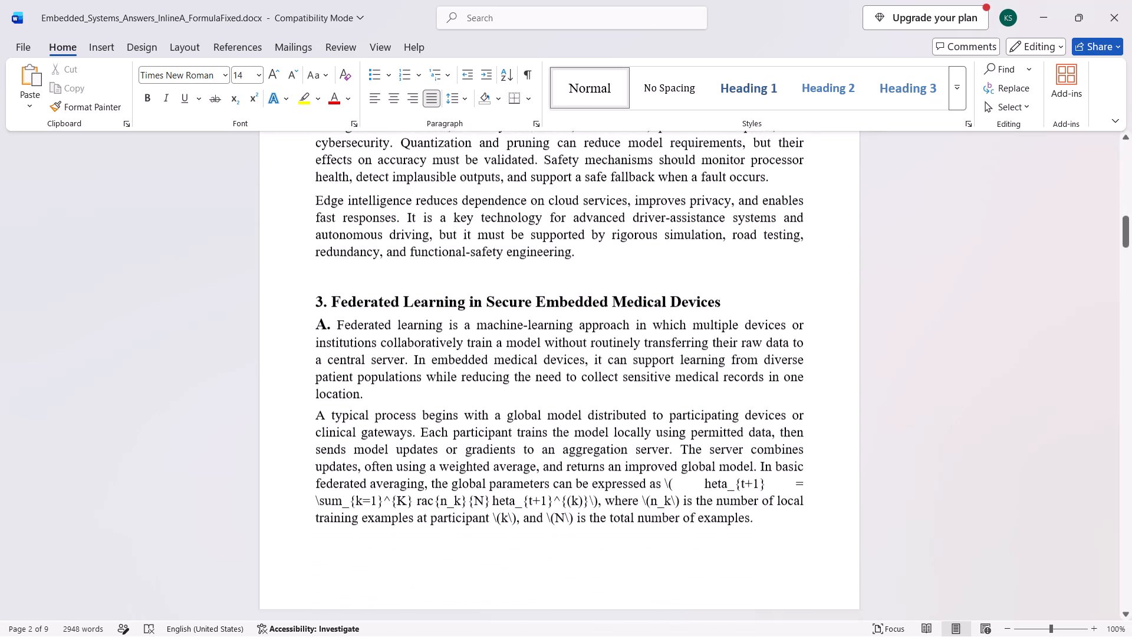
scroll(321, 399, "down", 2)
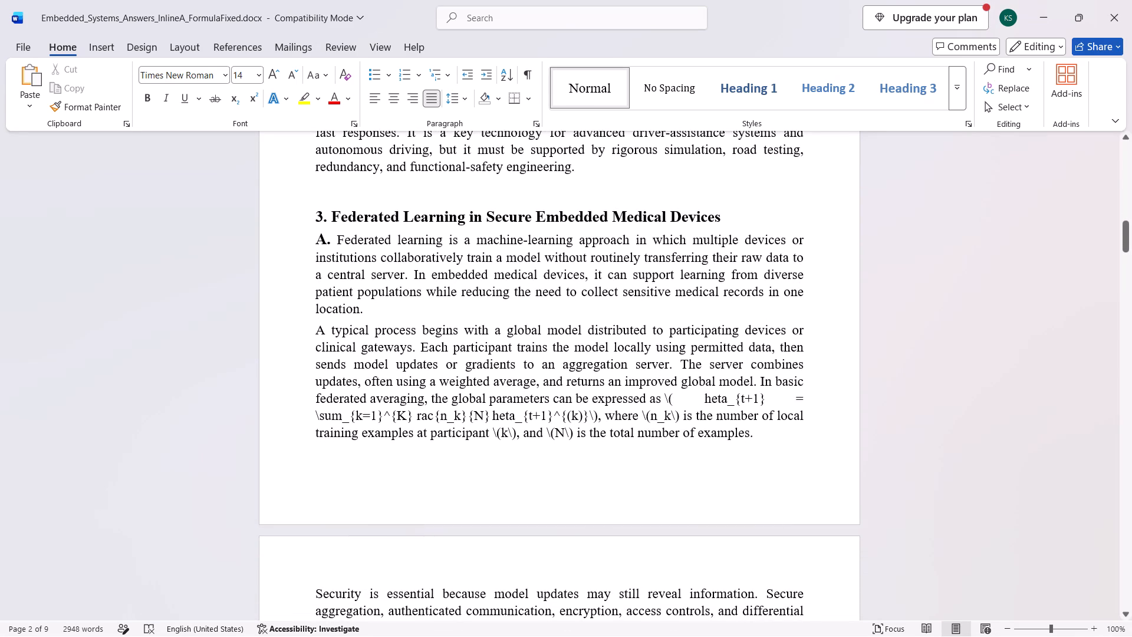
left_click(735, 398)
key("BackSpace")
key("Left")
key("Left")
key("Left")
key("Left")
key("Left")
key("Left")
key("Left")
key("Left")
key("Left")
key("Left")
key("Left")
key("Left")
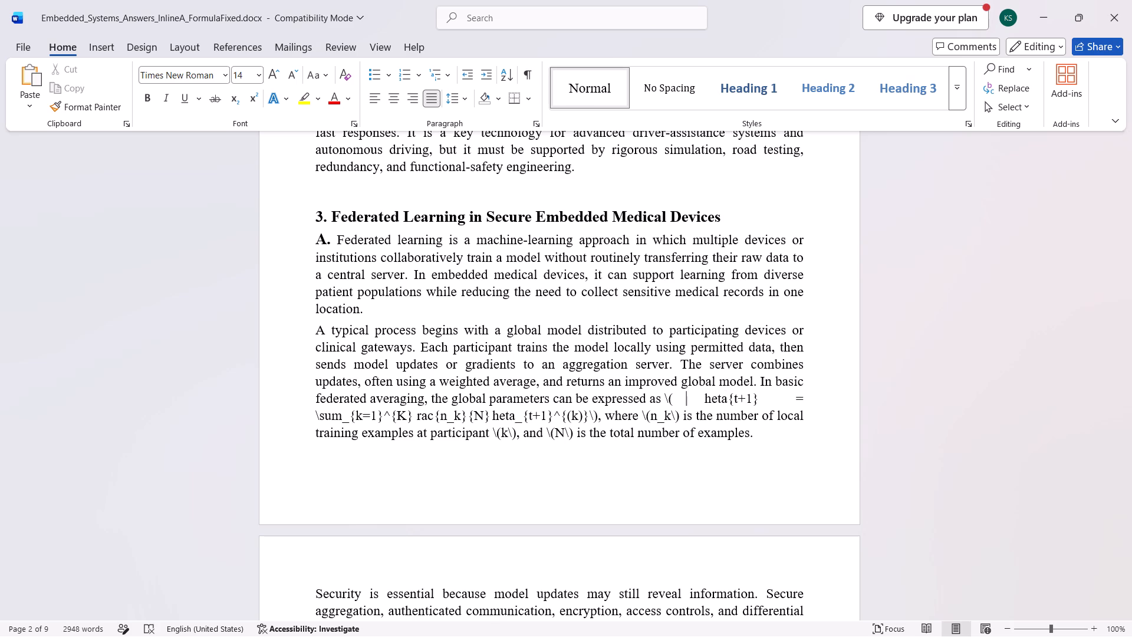
key("Right")
key("Right")
key("Right")
key("Right")
key("Right")
key("Right")
key("BackSpace")
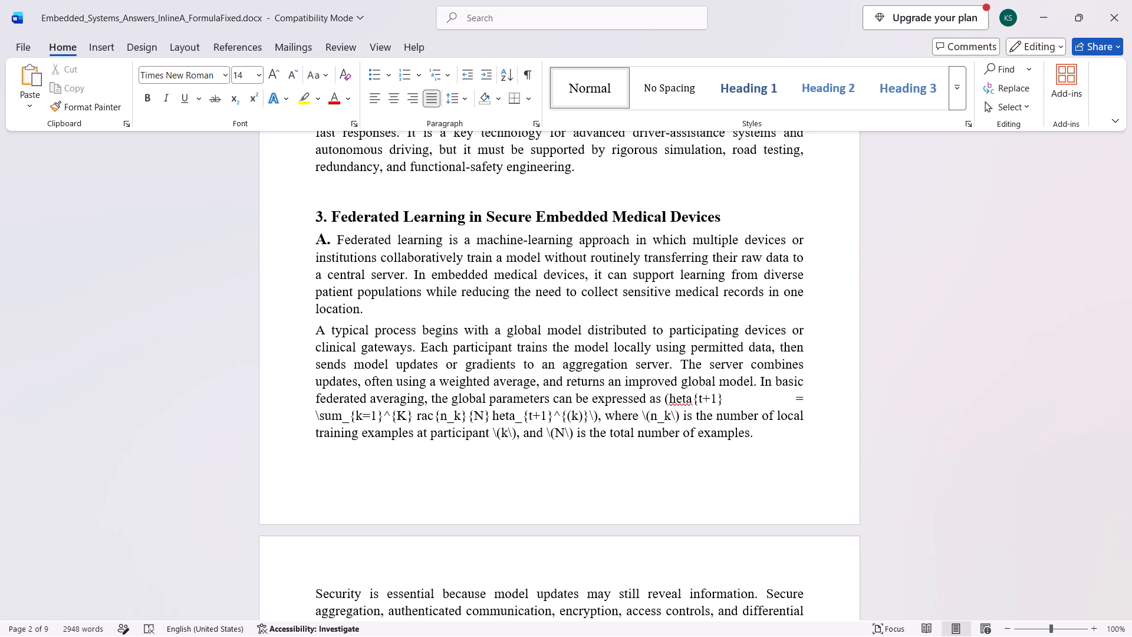
Remove the spaces around the formula's equals sign and the backslash before "sum" so it reads heta{t+1}=sum.
left_click(792, 398)
key("BackSpace")
left_click(318, 411)
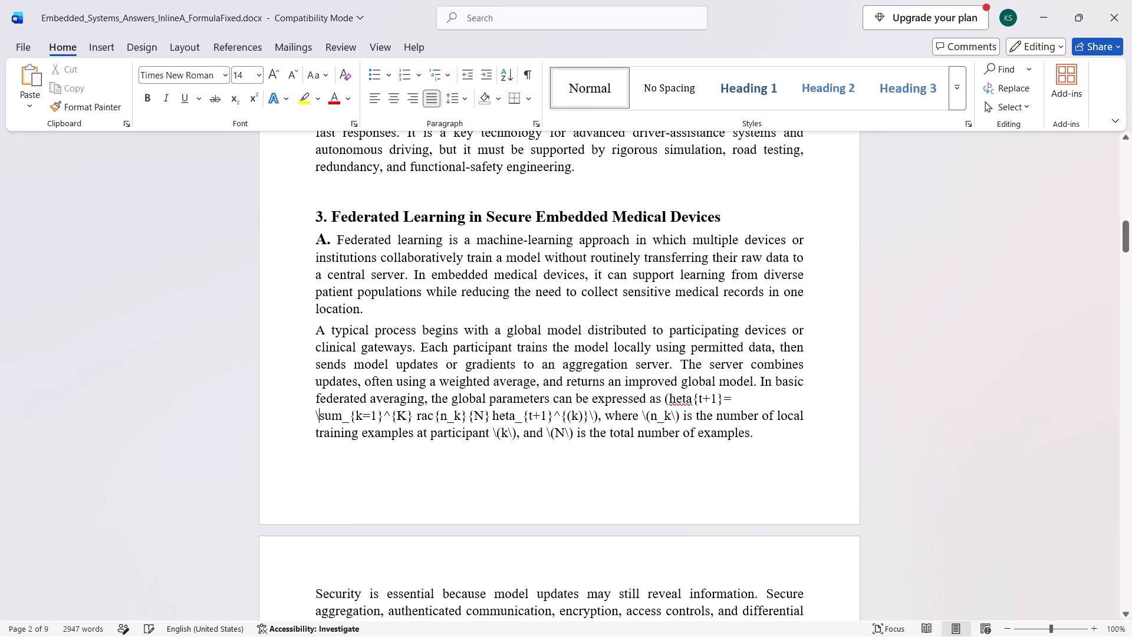
key("BackSpace")
key("BackSpace")
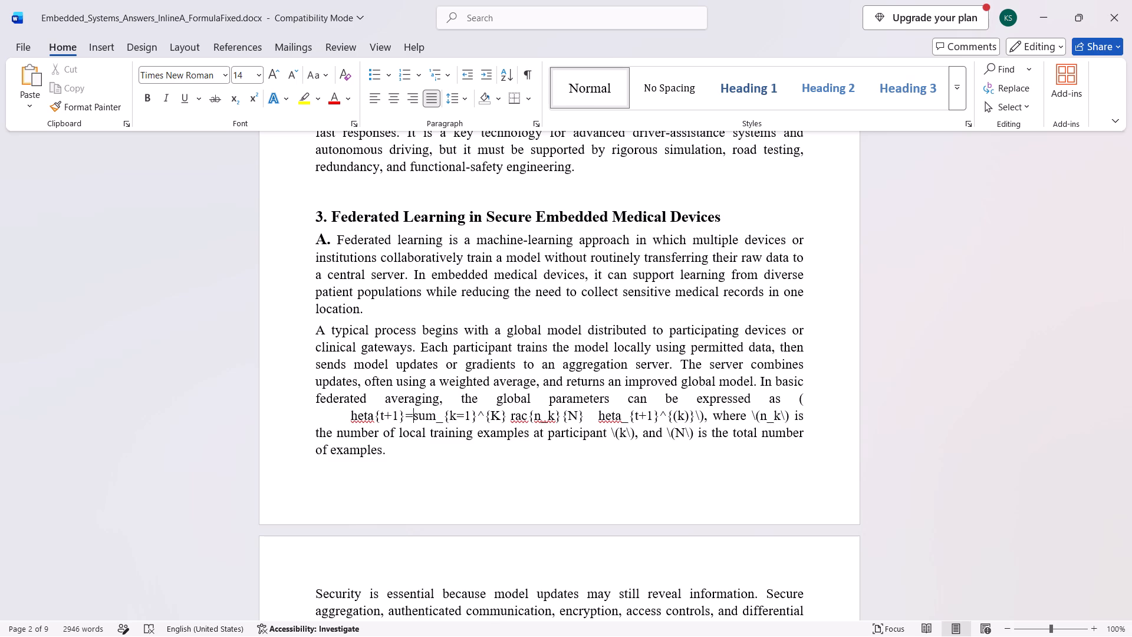
Remove the underscores after "sum" and inside the n_k braces of the formula so they read sum{k=1} and {nk}.
left_click(444, 418)
key("BackSpace")
key("Right")
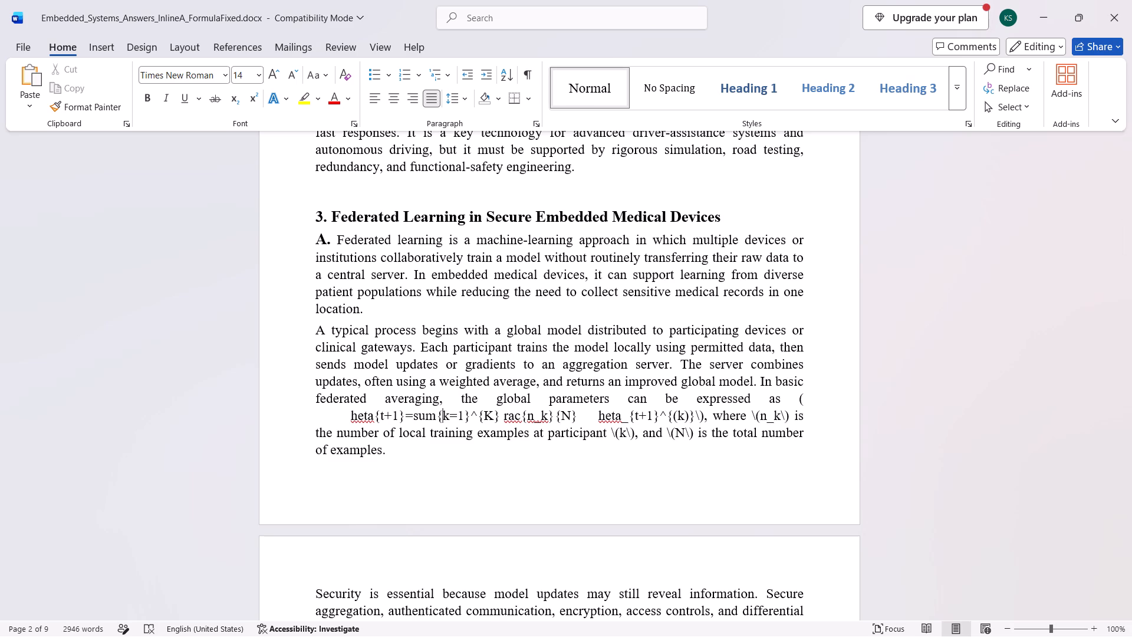
key("Right")
key("Right")
key("Right")
key("Right")
key("Right")
key("Right")
key("Right")
key("Right")
key("Right")
key("Right")
key("Right")
key("Right")
key("Right")
key("Right")
key("Right")
key("BackSpace")
Replace the wide gap between {N} and the second "heta" in the formula with a single space.
key("Right")
key("Right")
key("Right")
key("Right")
key("Right")
key("Right")
key("Right")
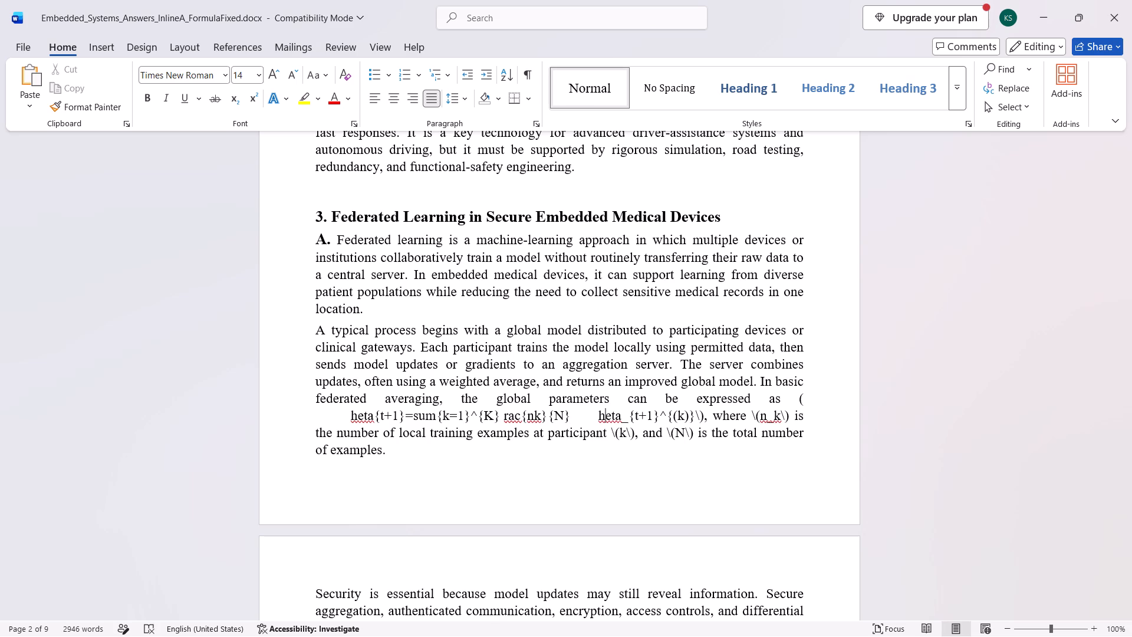
key("Left")
key("BackSpace")
key("space")
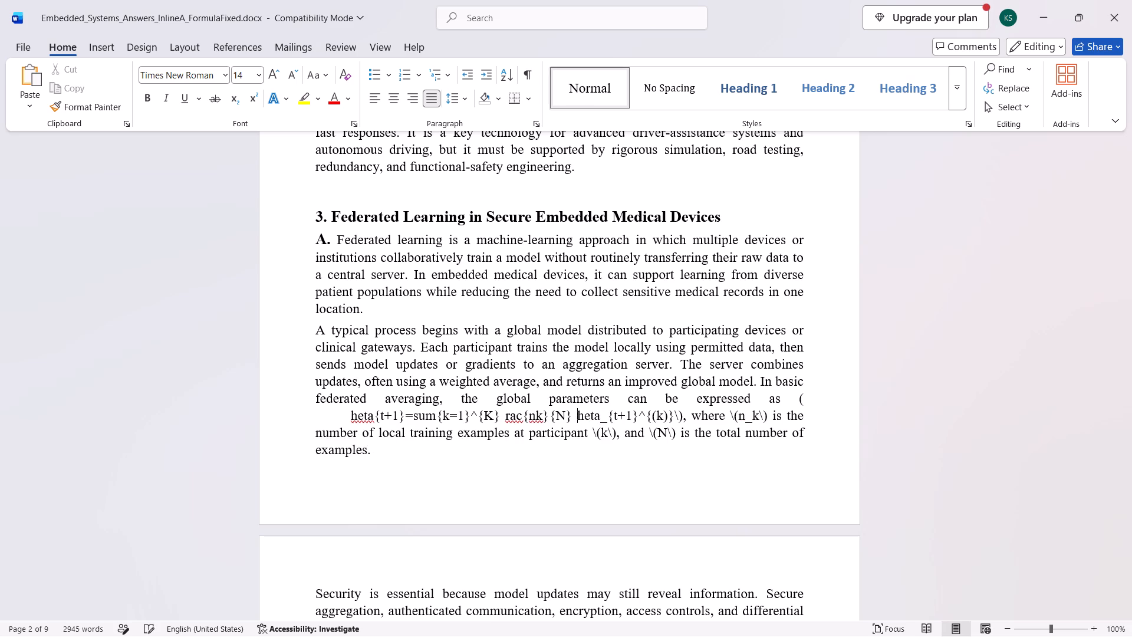
Remove the underscore after the second "heta" and the closing backslash so the formula ends as heta{t+1}^{(k)}).
key("Right")
key("Right")
key("Right")
key("Right")
key("Right")
key("BackSpace")
key("Right")
key("Right")
key("Right")
key("Right")
key("Right")
key("Right")
key("Right")
key("Right")
key("Right")
key("Right")
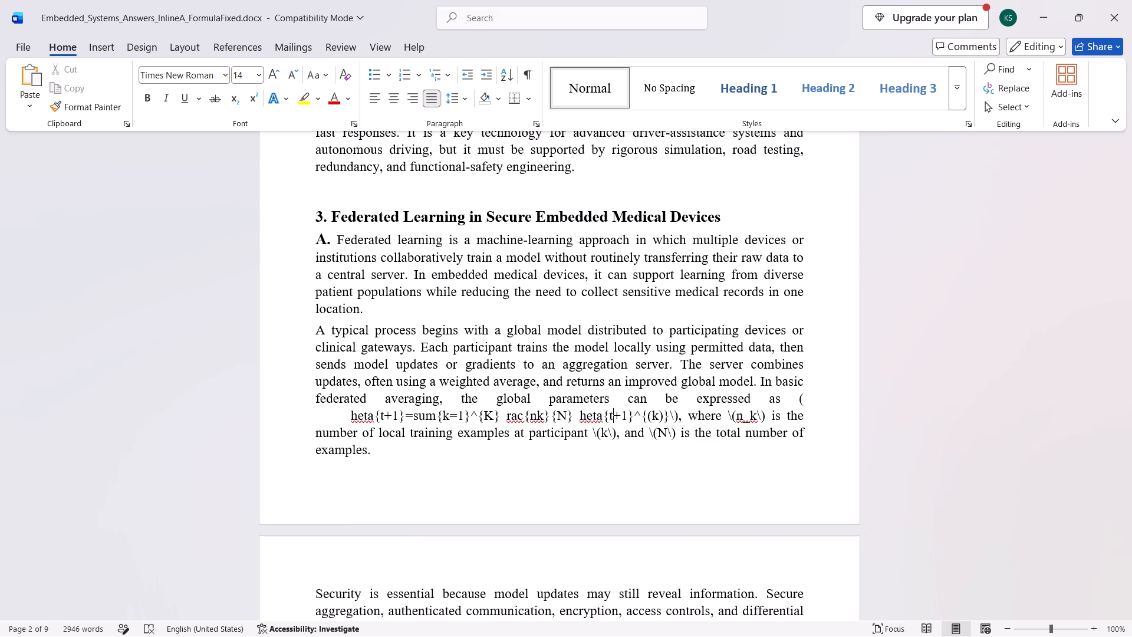
key("Right")
key("Right")
key("BackSpace")
Remove the backslashes and underscore from the n_k term after "where" in section 3 so it reads (nk).
key("Right")
key("Right")
key("Right")
key("Right")
key("Right")
key("Right")
key("Right")
key("Right")
key("Right")
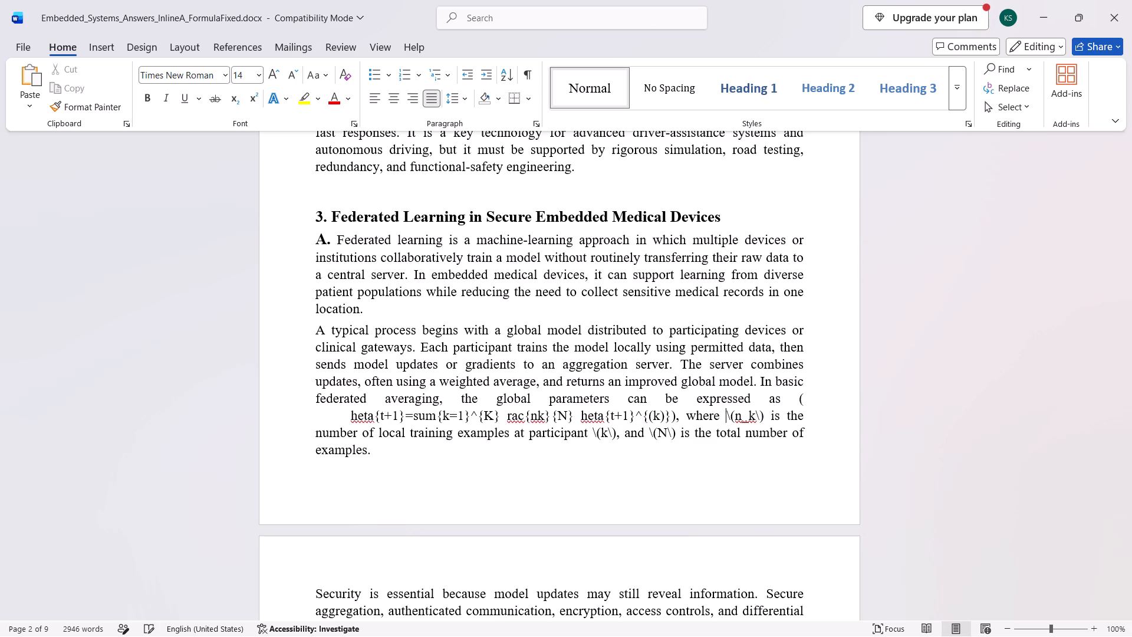
key("Right")
key("BackSpace")
key("Right")
key("Right")
key("Right")
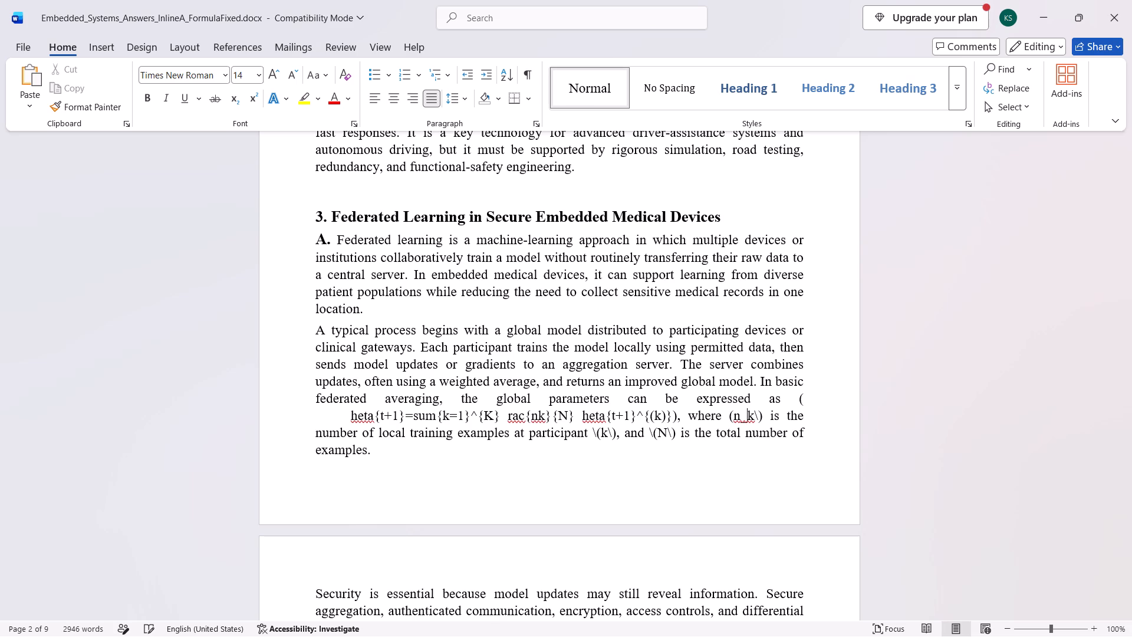
key("BackSpace")
key("Right")
key("Right")
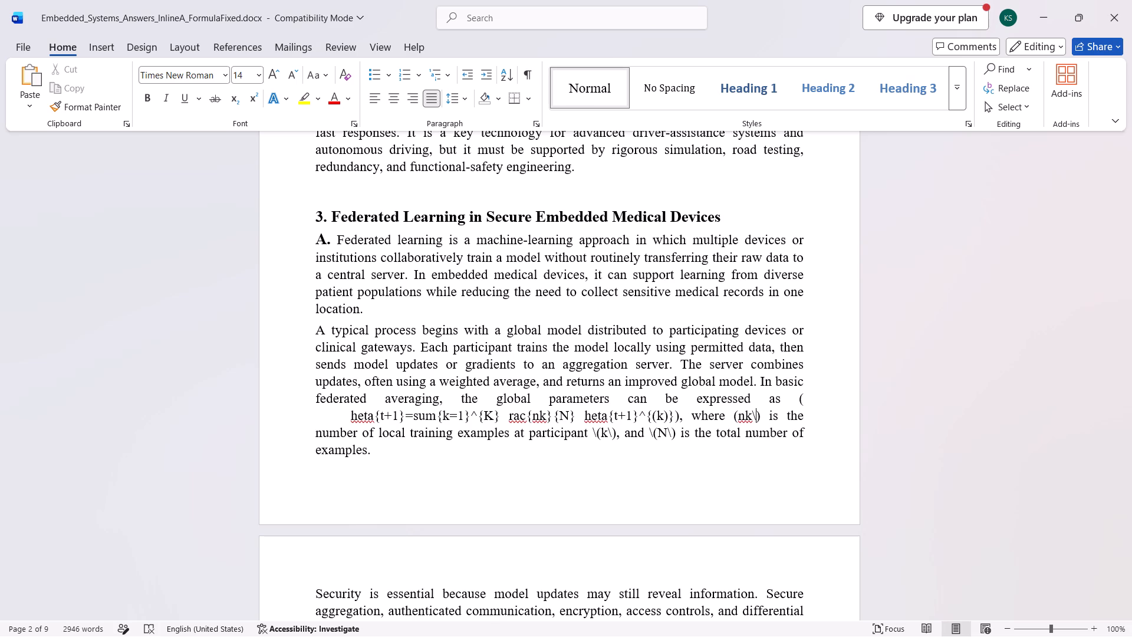
key("BackSpace")
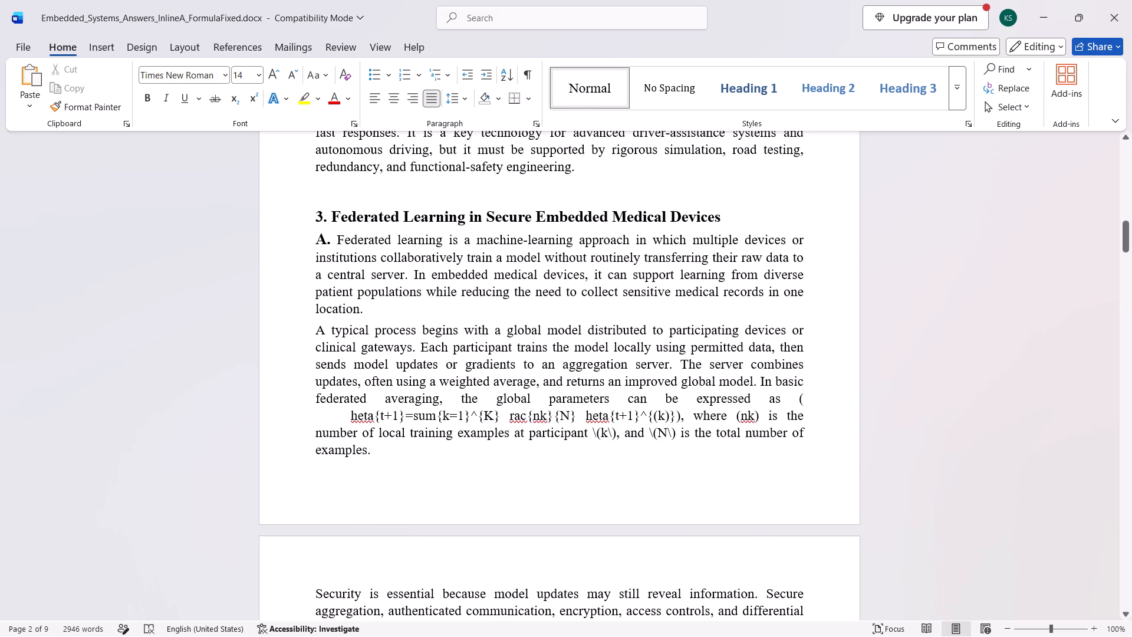
Remove both backslashes around the participant symbol in section 3 so it reads (k).
left_click(610, 432)
key("BackSpace")
key("Left")
key("Left")
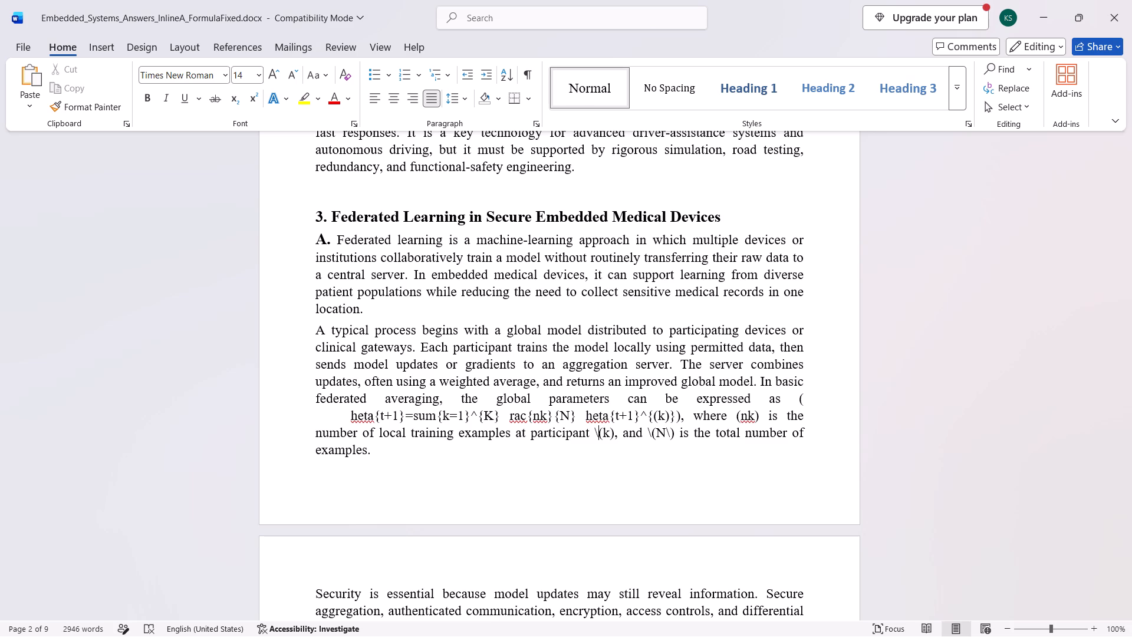
key("BackSpace")
Remove both backslashes around the total-examples symbol in the same section 3 sentence so it reads (N).
key("Right")
key("Right")
key("Right")
key("Right")
key("Right")
key("Right")
key("Right")
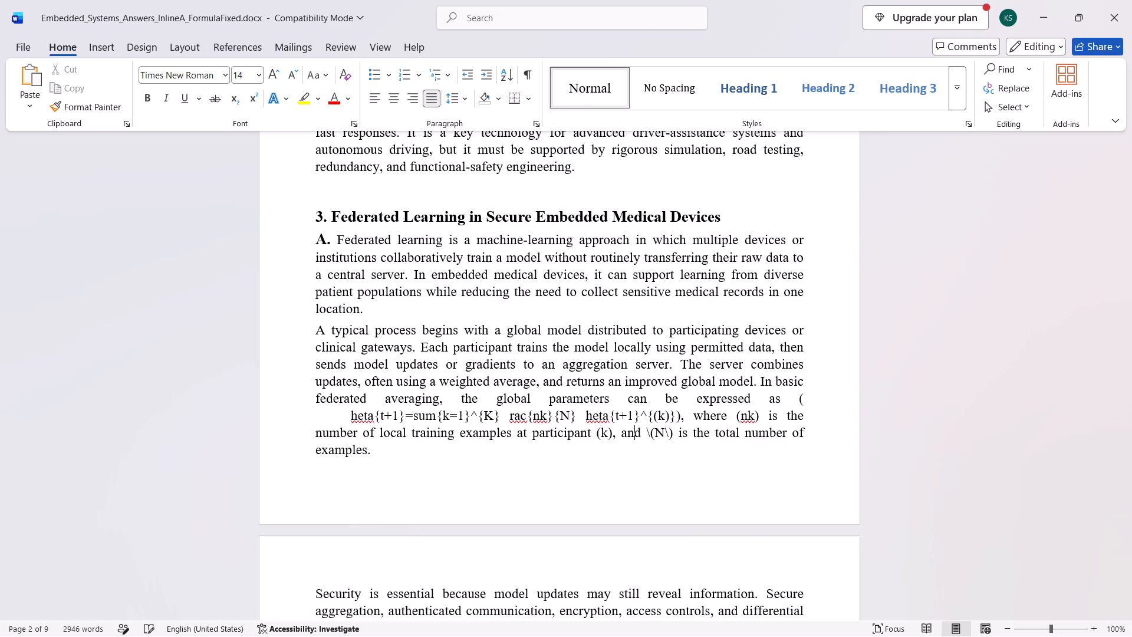
key("Right")
key("Right")
key("Right")
key("BackSpace")
key("Right")
key("Right")
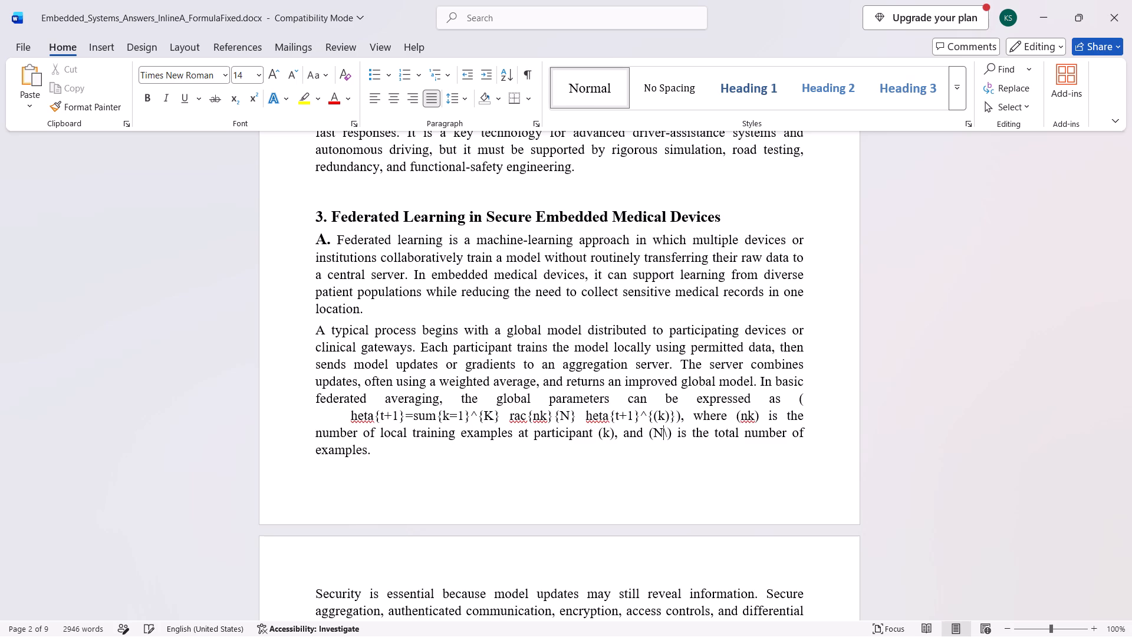
key("Right")
key("Right")
key("Left")
key("BackSpace")
Remove the backslashes and underscore from the control input symbol in section 4's Kalman filter paragraph so it reads (uk).
scroll(610, 432, "down", 2)
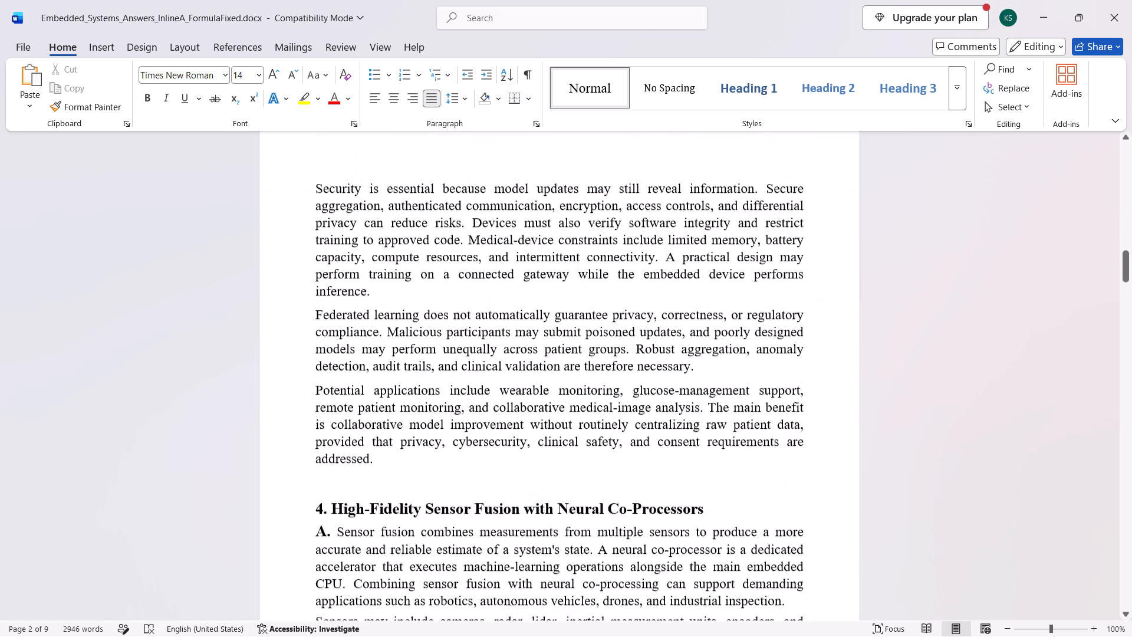
scroll(610, 432, "down", 3)
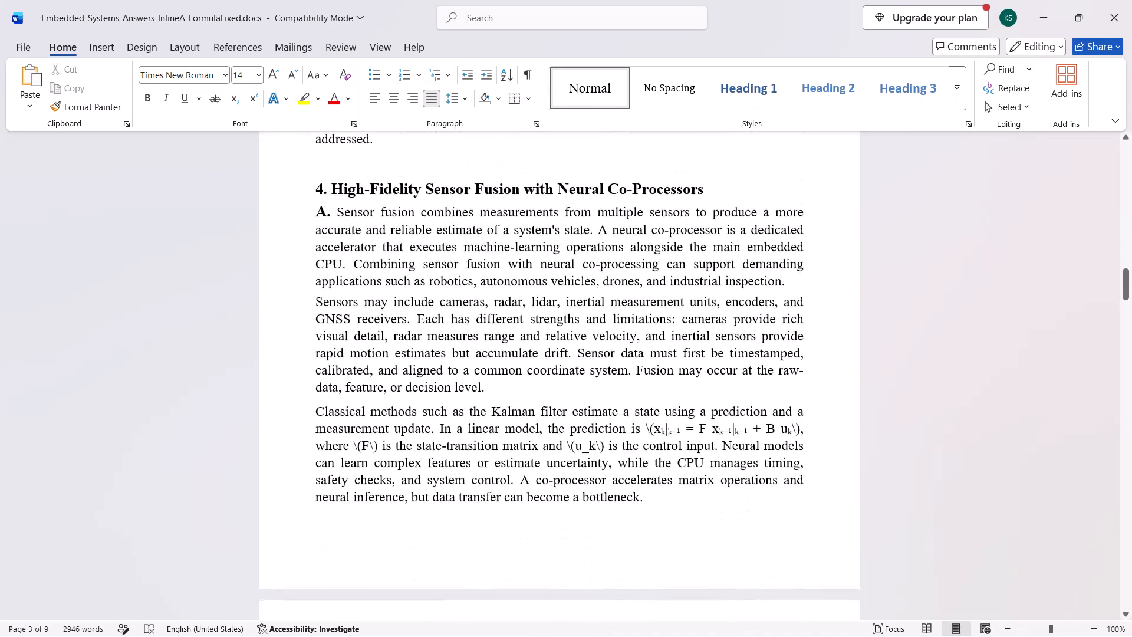
left_click(571, 440)
key("BackSpace")
key("Right")
key("Right")
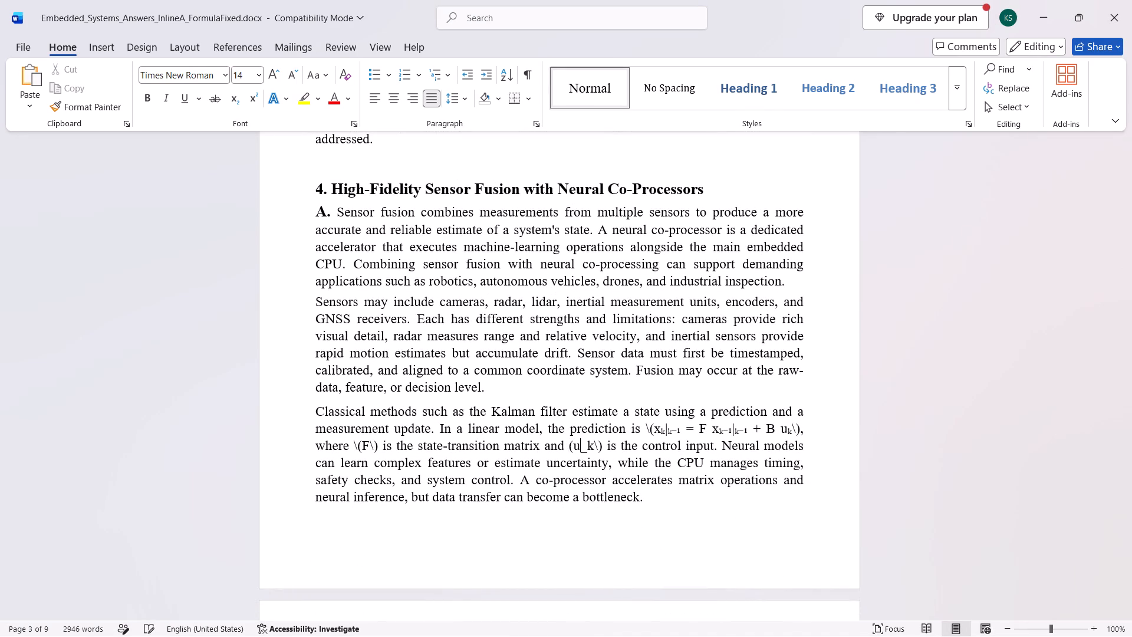
key("Right")
key("BackSpace")
key("Right")
key("Right")
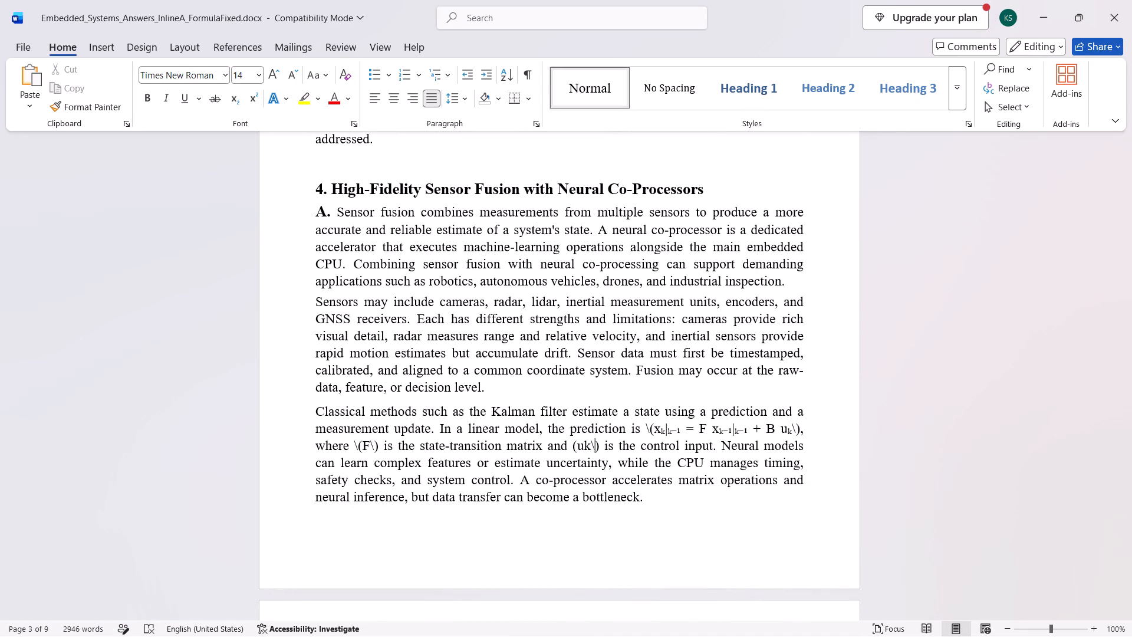
key("BackSpace")
Remove both backslashes around the state-transition matrix symbol in section 4 so it reads (F).
key("Up")
key("Right")
key("Right")
key("Right")
key("Right")
key("Right")
key("Right")
key("Right")
key("Right")
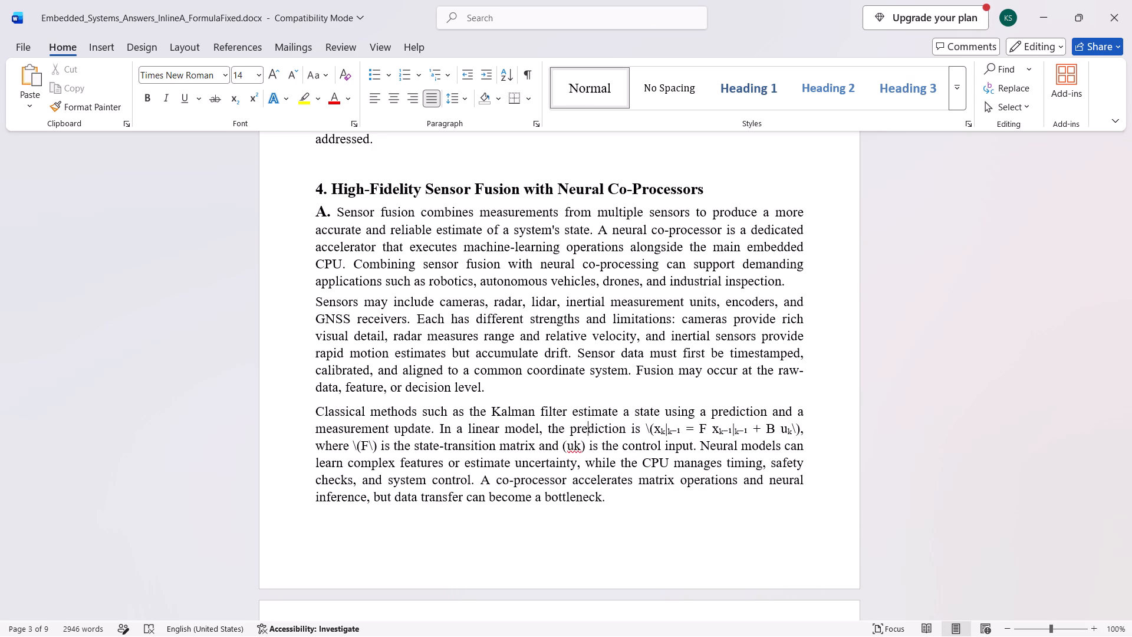
left_click(373, 445)
key("BackSpace")
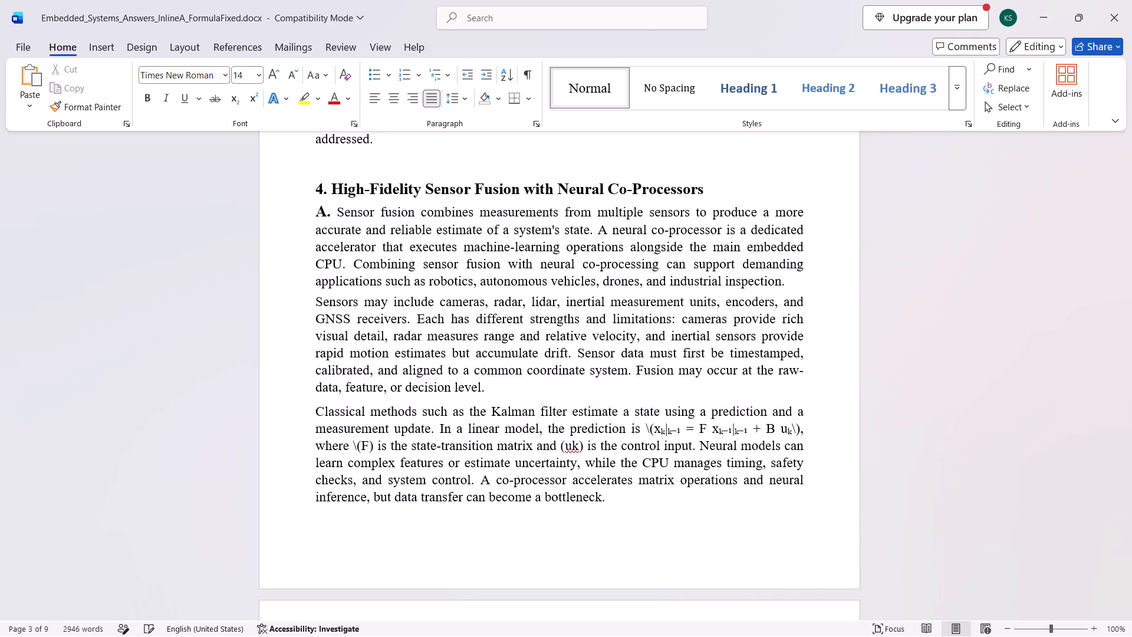
key("Left")
key("Left")
key("BackSpace")
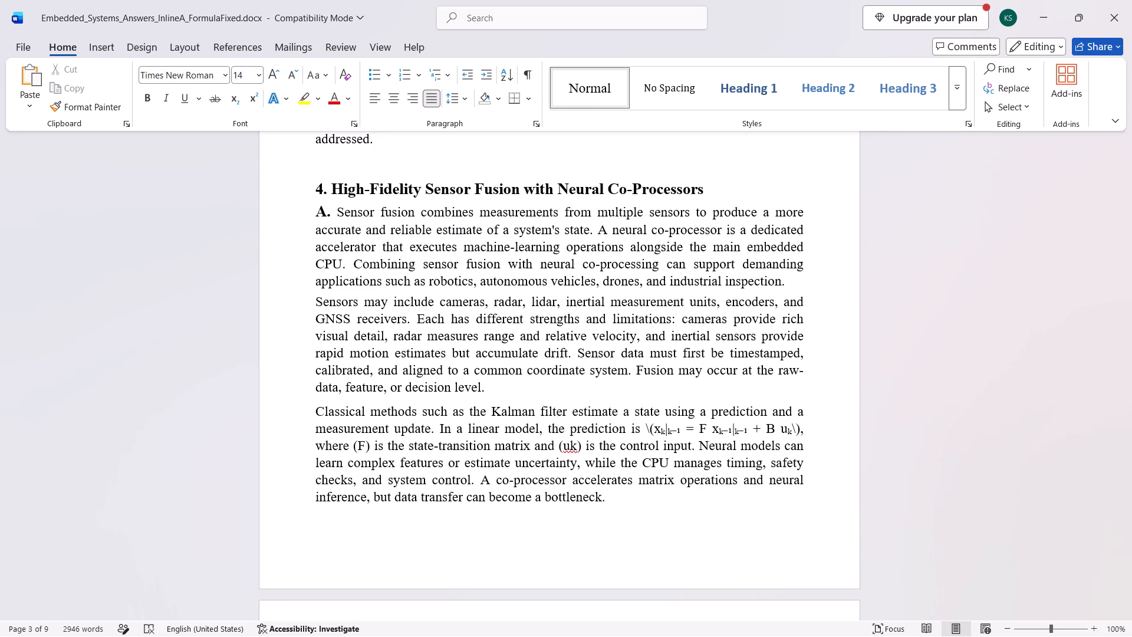
Remove the opening and closing backslashes around the linear-model prediction formula in section 4, leaving plain parentheses.
left_click(648, 428)
key("BackSpace")
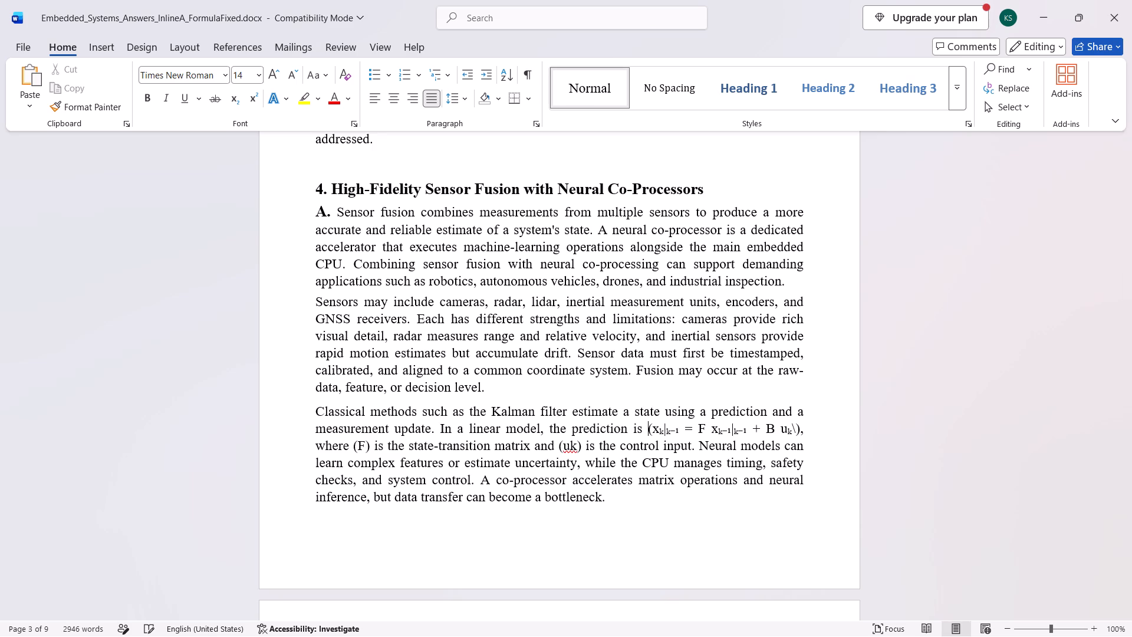
key("Right")
key("Right")
key("Right")
key("Right")
key("Right")
key("Right")
key("Right")
key("Right")
key("Right")
key("Right")
key("Right")
key("Right")
key("Right")
key("Right")
key("Right")
key("Right")
key("Right")
key("Right")
key("Right")
key("Right")
key("Right")
key("Right")
key("Right")
key("Right")
key("Right")
key("Right")
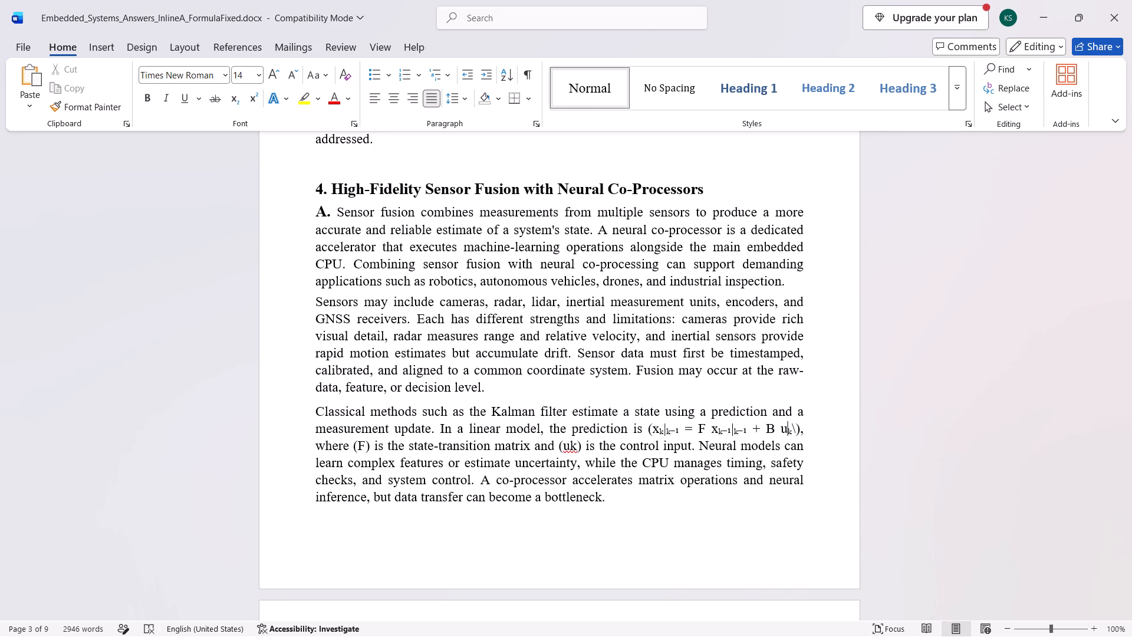
key("Right")
key("Right")
key("BackSpace")
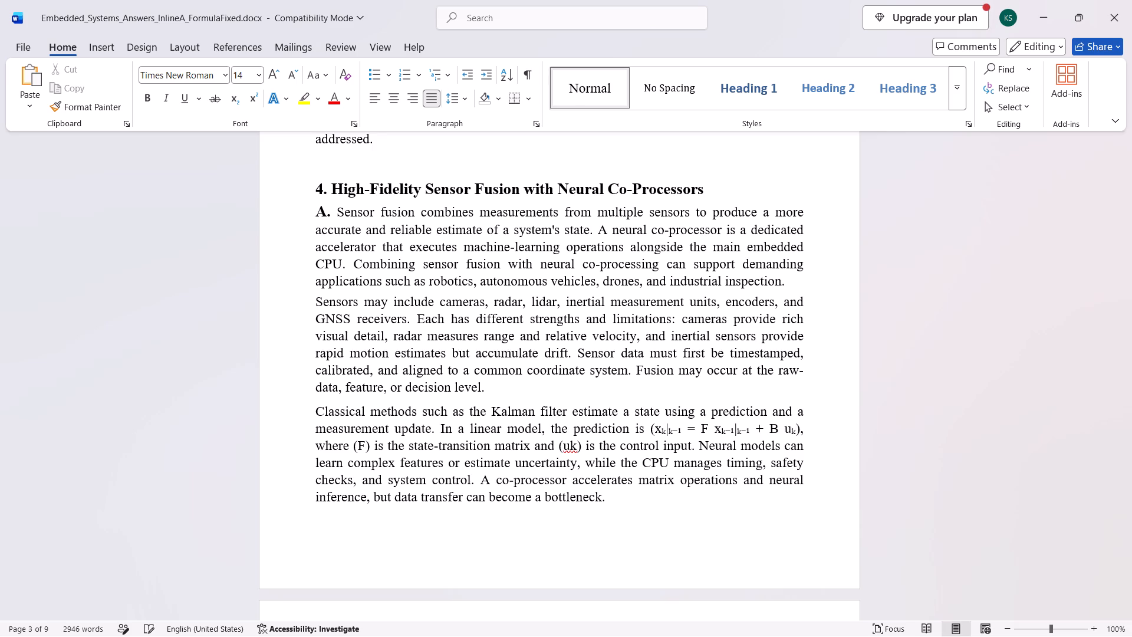
Remove both backslashes around the tick interval symbol after "interrupt every" in section 6 so it reads (T).
scroll(648, 428, "down", 3)
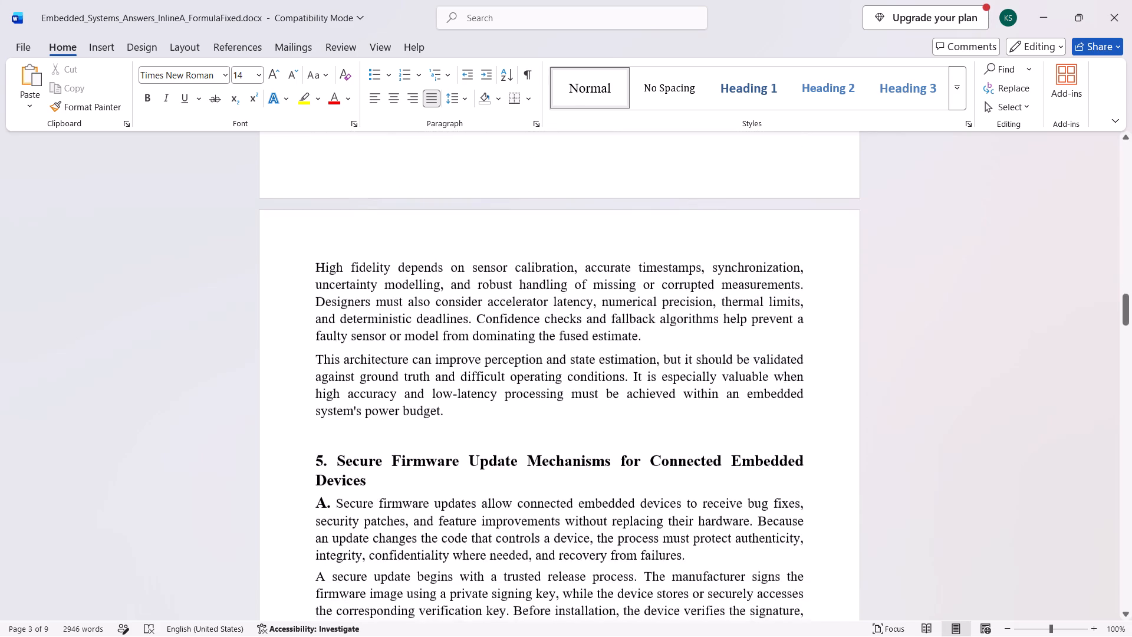
scroll(648, 428, "down", 4)
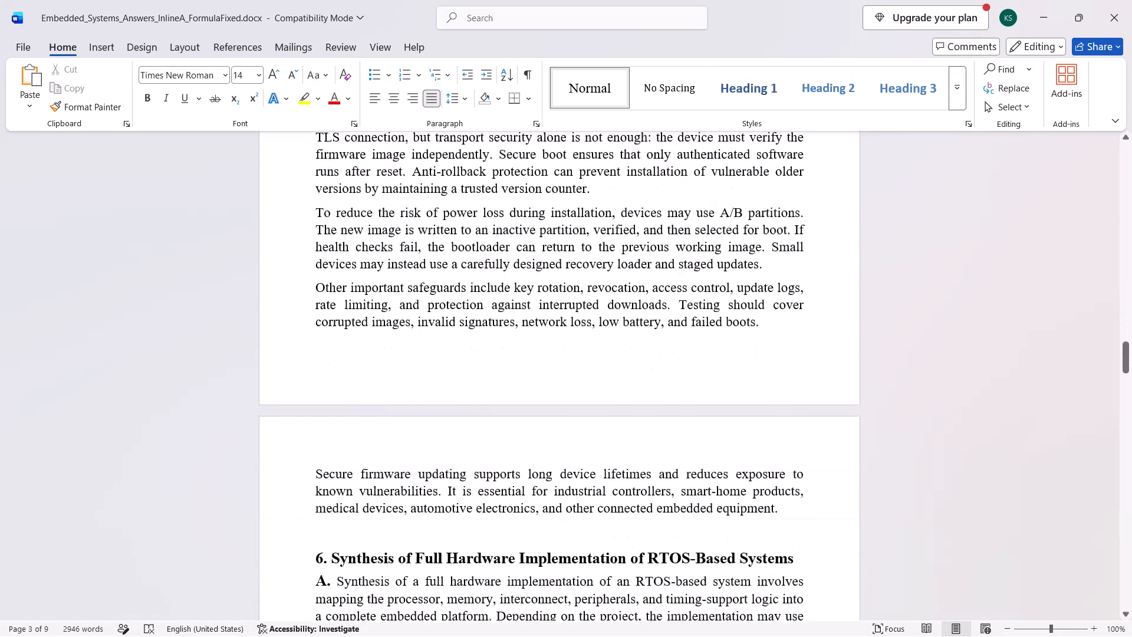
scroll(648, 428, "down", 3)
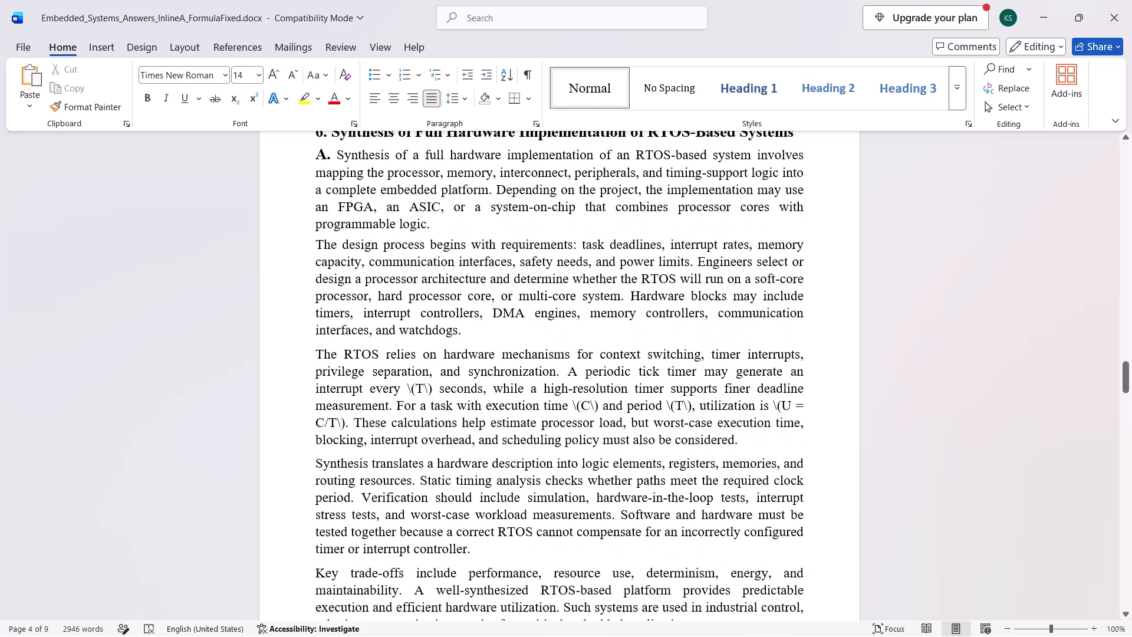
scroll(648, 428, "down", 1)
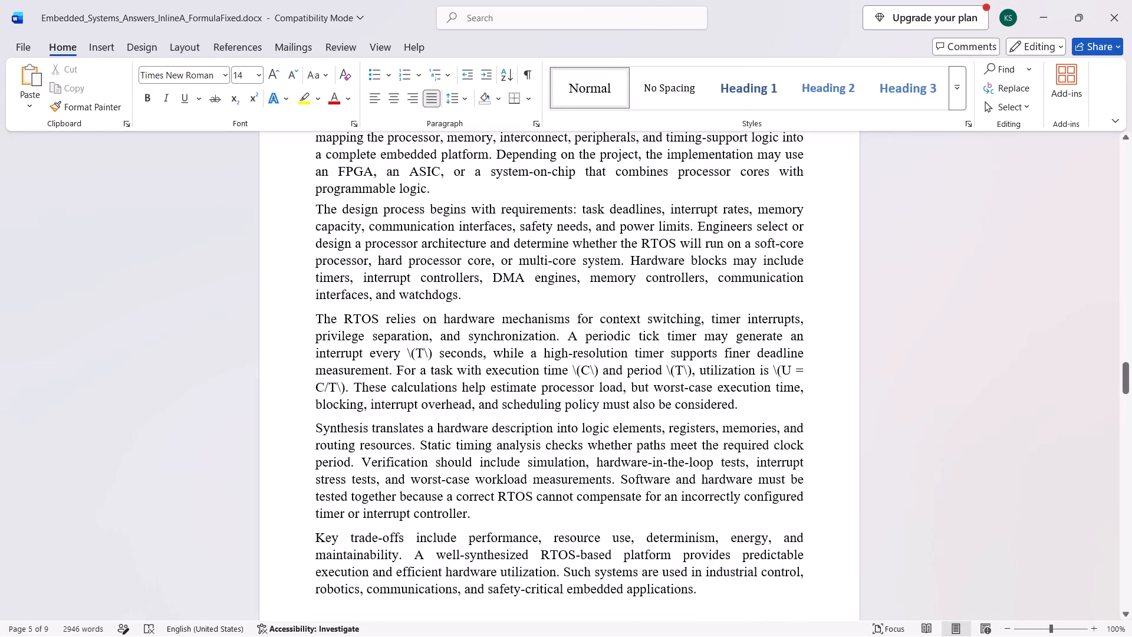
left_click(428, 352)
key("BackSpace")
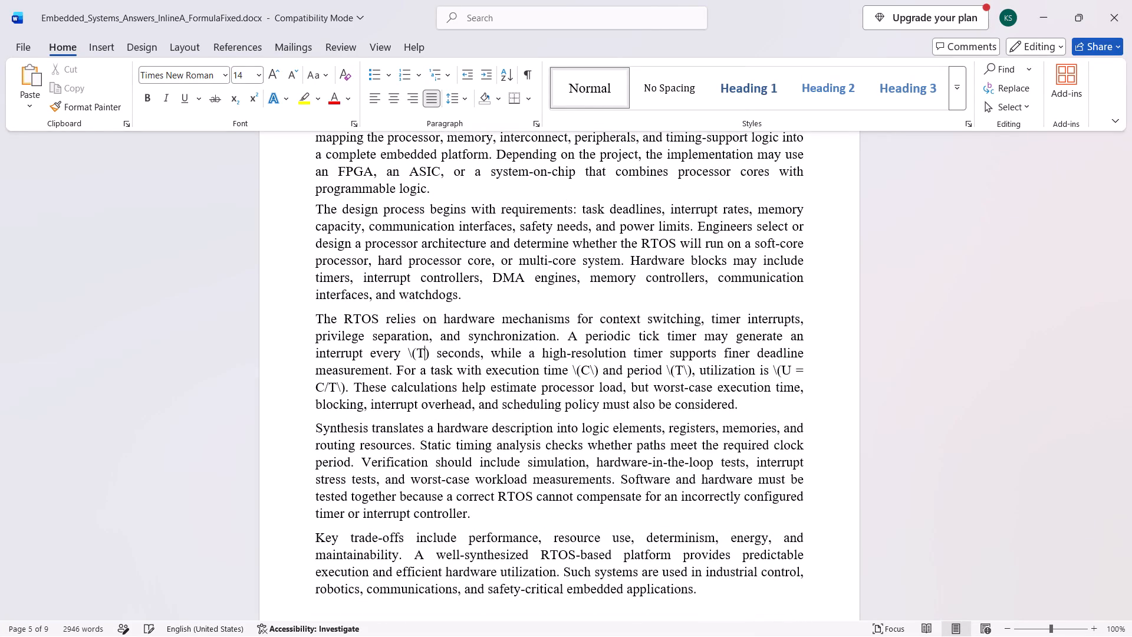
key("Left")
key("Left")
key("Left")
key("Right")
key("BackSpace")
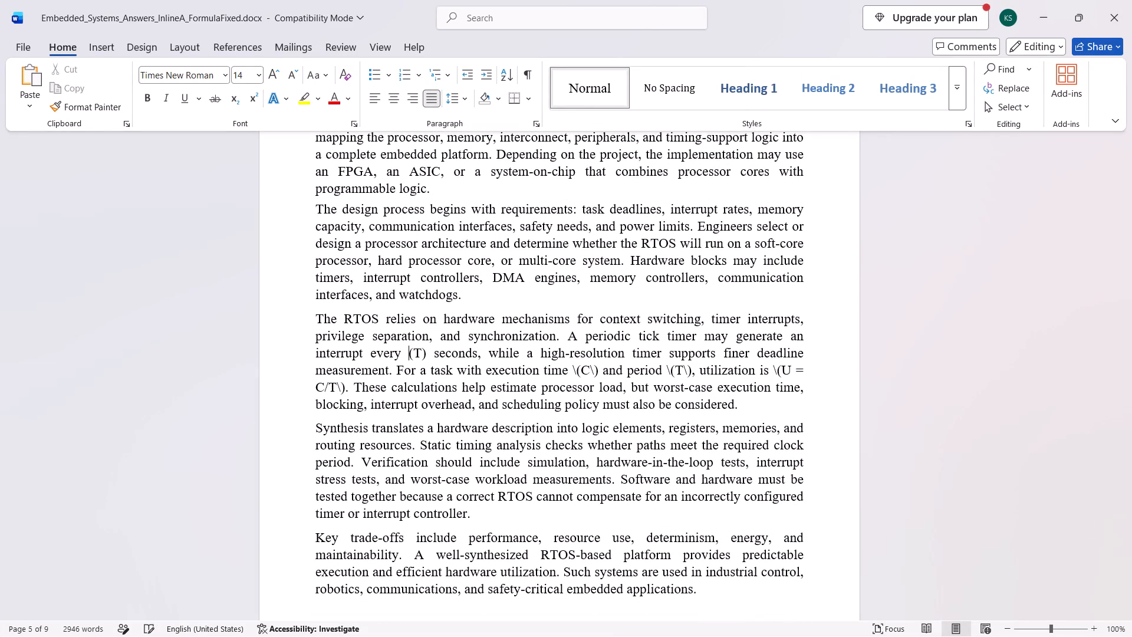
Remove both backslashes around the execution time symbol in section 6 so it reads (C).
left_click(578, 369)
key("Left")
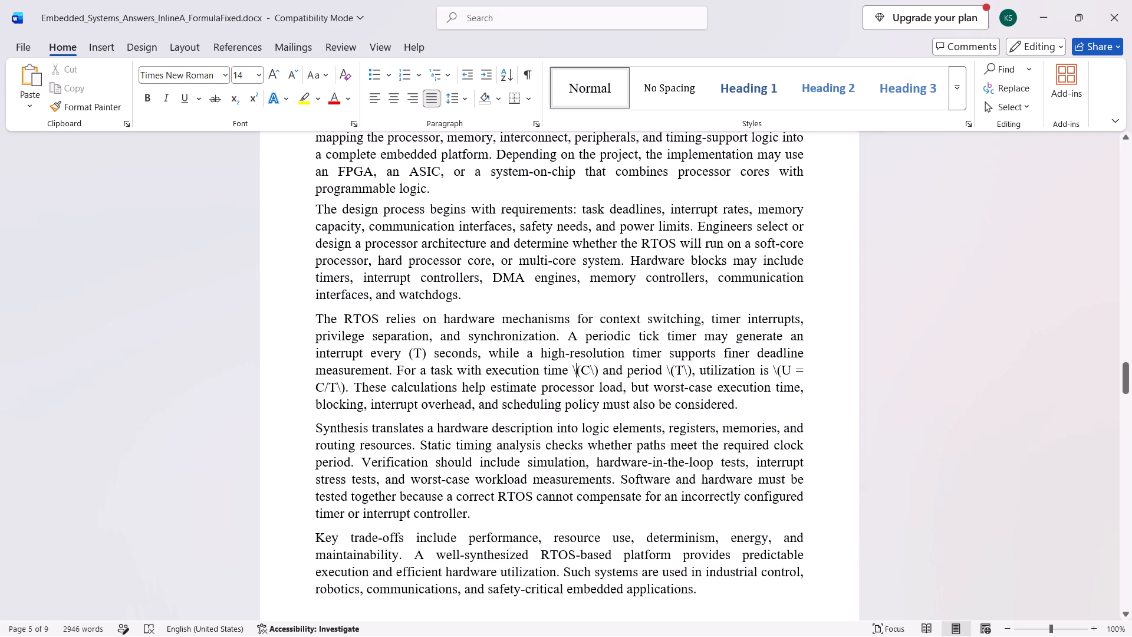
key("BackSpace")
key("Right")
key("Right")
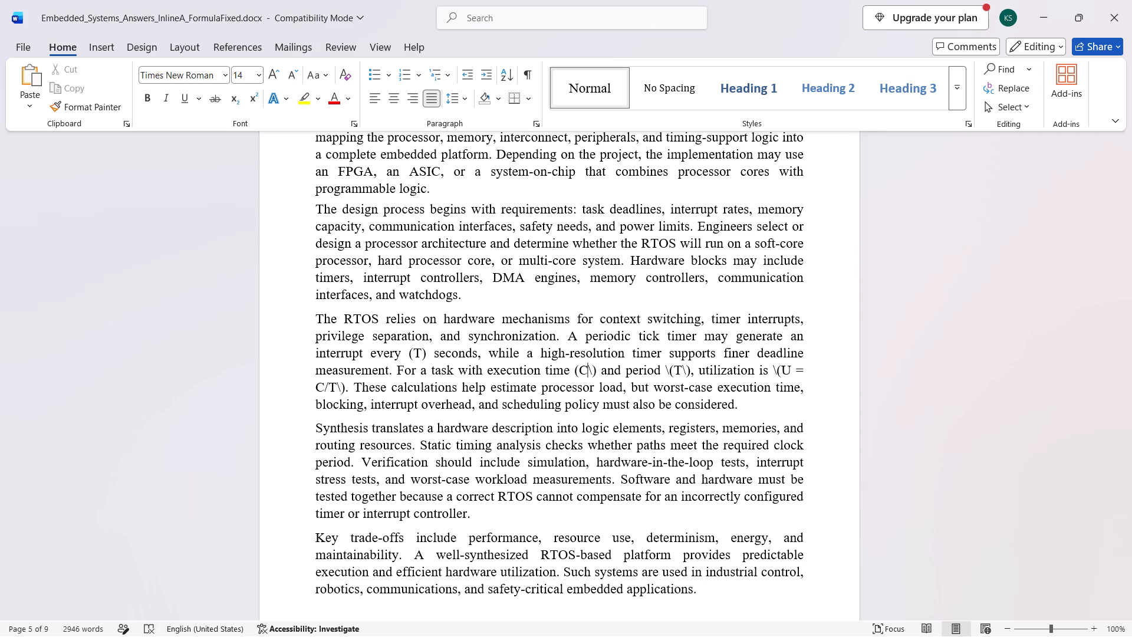
key("Right")
key("BackSpace")
Remove both backslashes around the period symbol in section 6's task sentence so it reads (T).
key("Right")
key("Right")
key("Right")
key("Right")
key("Right")
key("Right")
key("Right")
key("Right")
key("Right")
key("Right")
key("Right")
key("Right")
key("Right")
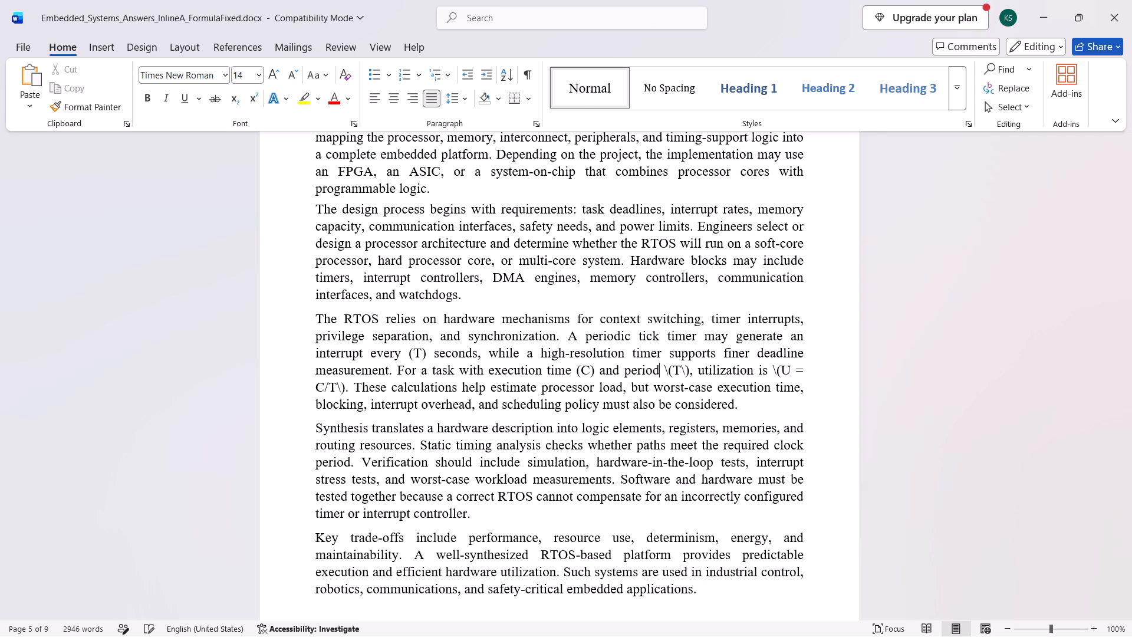
key("Right")
key("BackSpace")
key("Right")
key("Right")
key("Right")
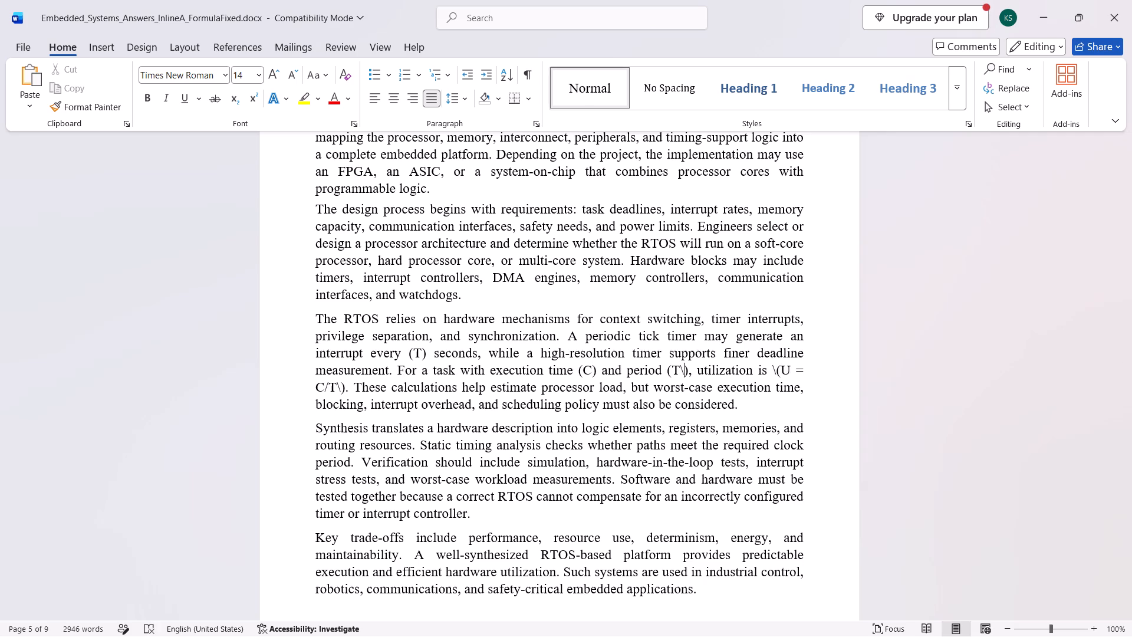
key("BackSpace")
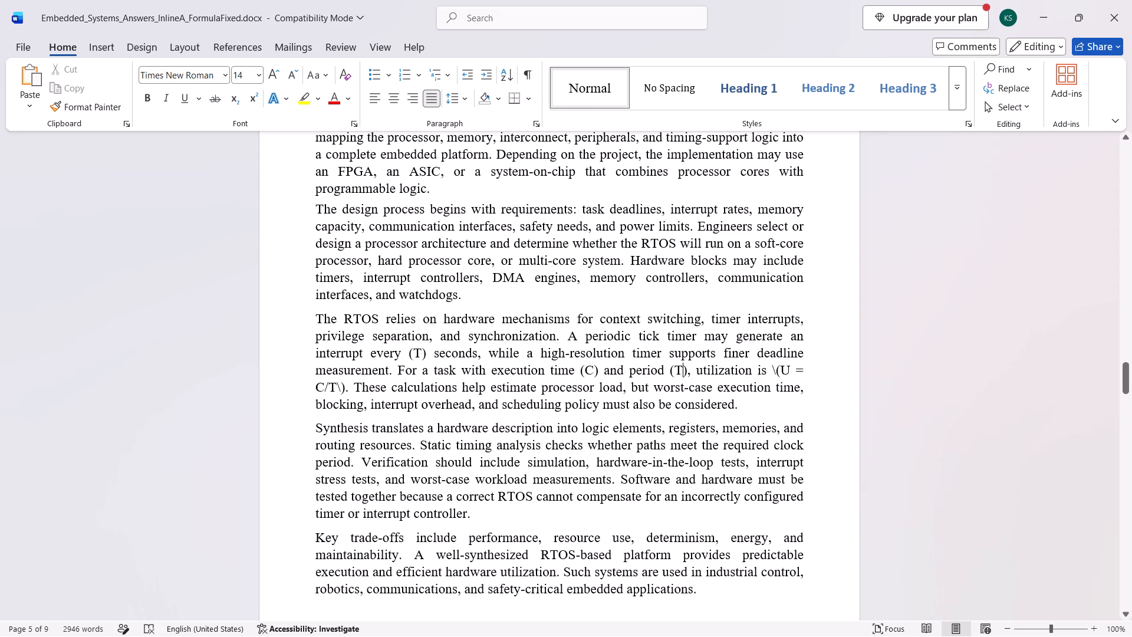
Remove both backslashes around the utilization formula in section 6 so it reads (U = C/T).
left_click(776, 366)
key("BackSpace")
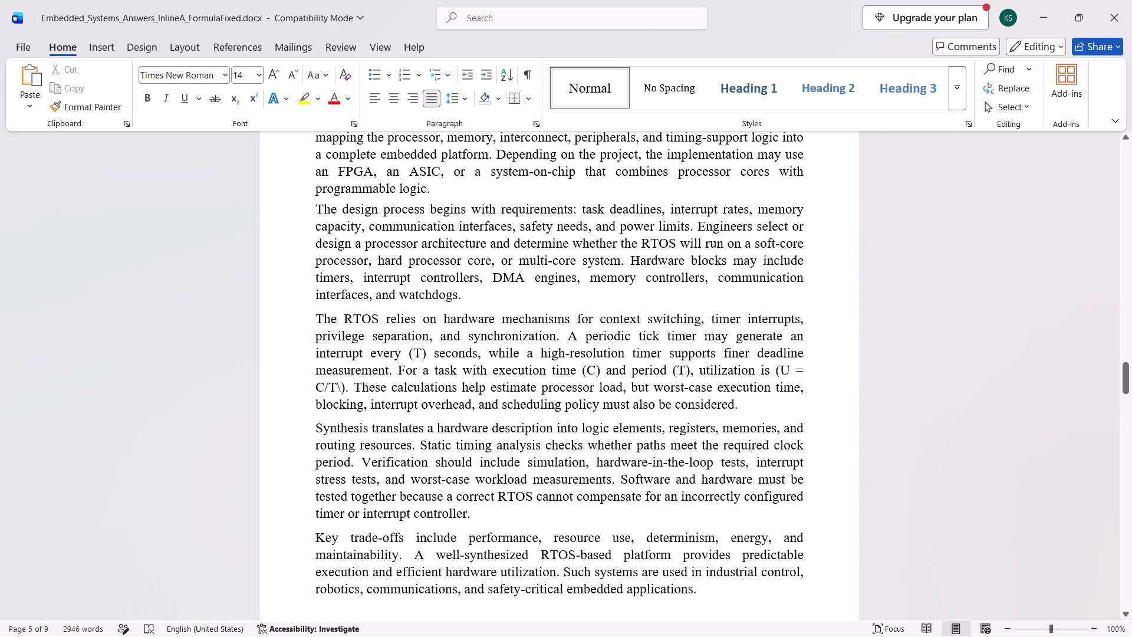
left_click(339, 385)
key("BackSpace")
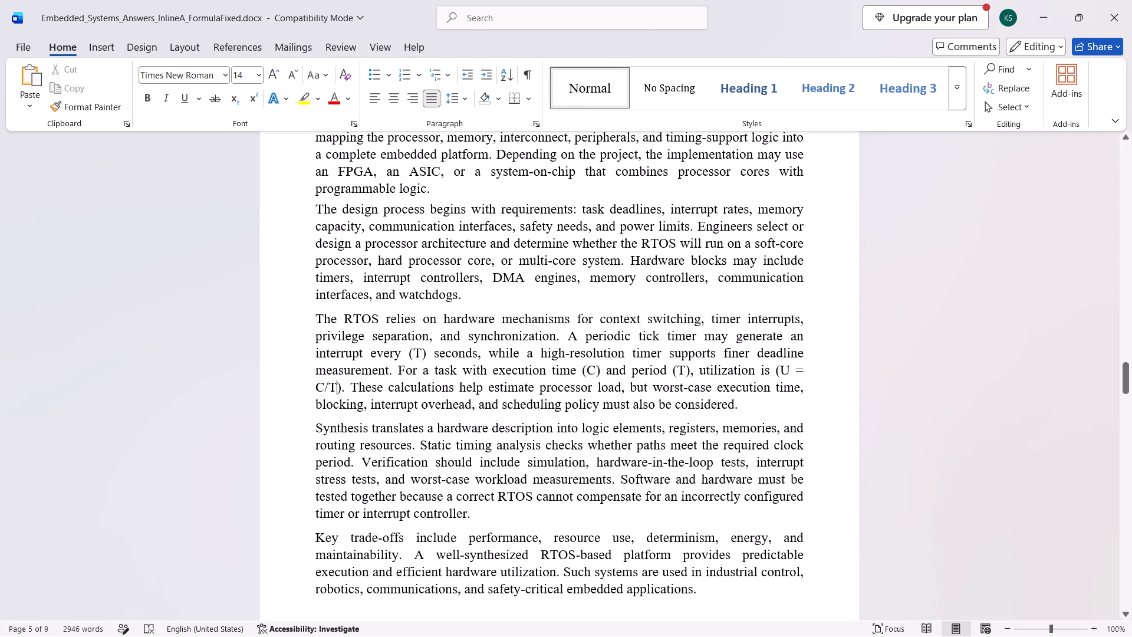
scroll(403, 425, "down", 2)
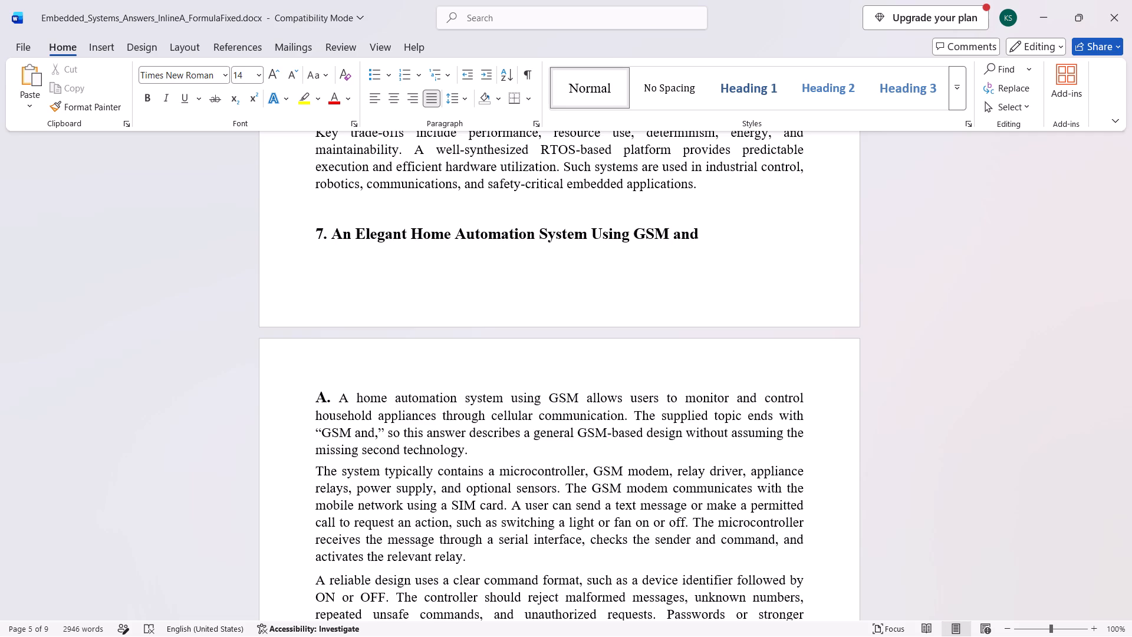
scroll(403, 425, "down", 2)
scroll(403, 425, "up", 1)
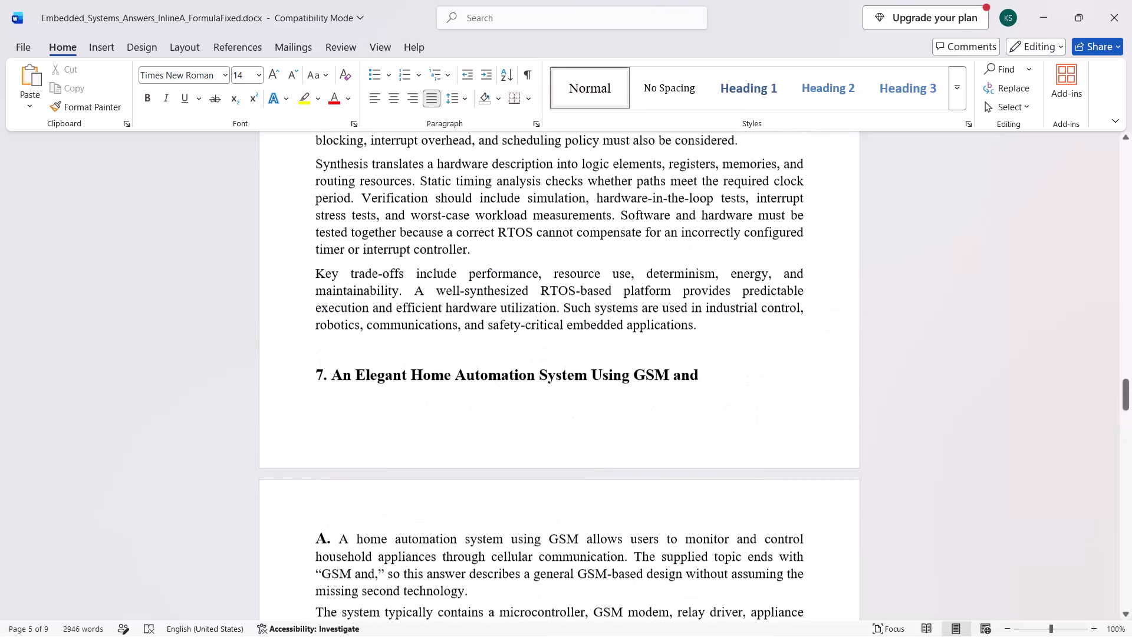
Insert two blank lines before the section 7 heading so it starts on the next page with its answer.
scroll(403, 425, "up", 1)
left_click(331, 352)
key("Return")
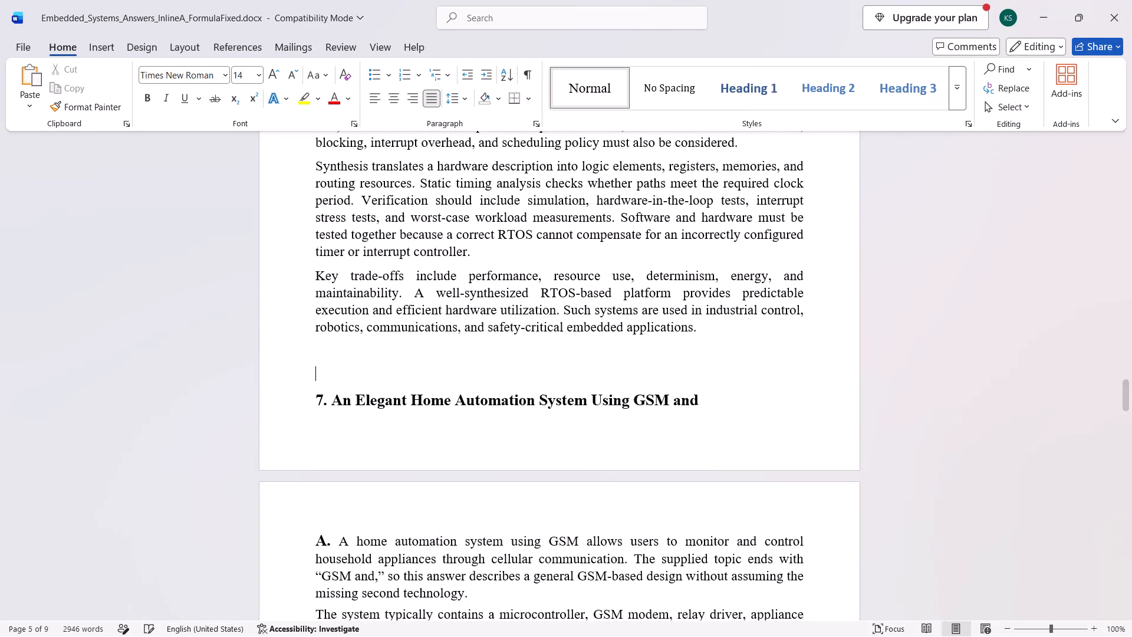
key("Return")
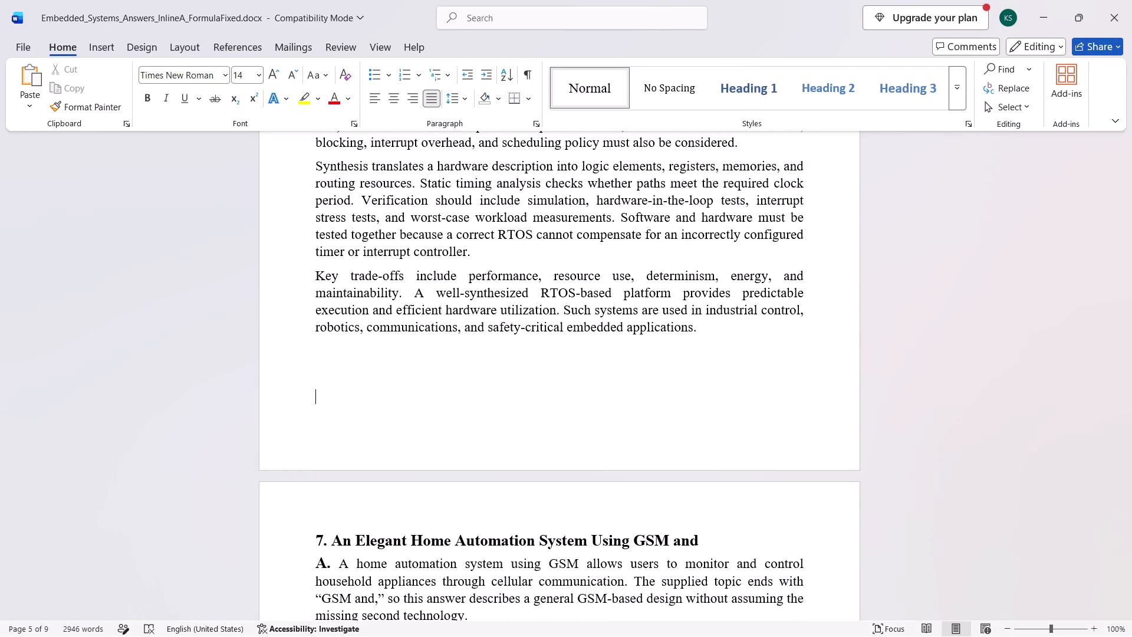
Remove the backslashes and underscore from the interrupt arrival time symbol in section 10 so it reads (ta).
scroll(331, 352, "down", 4)
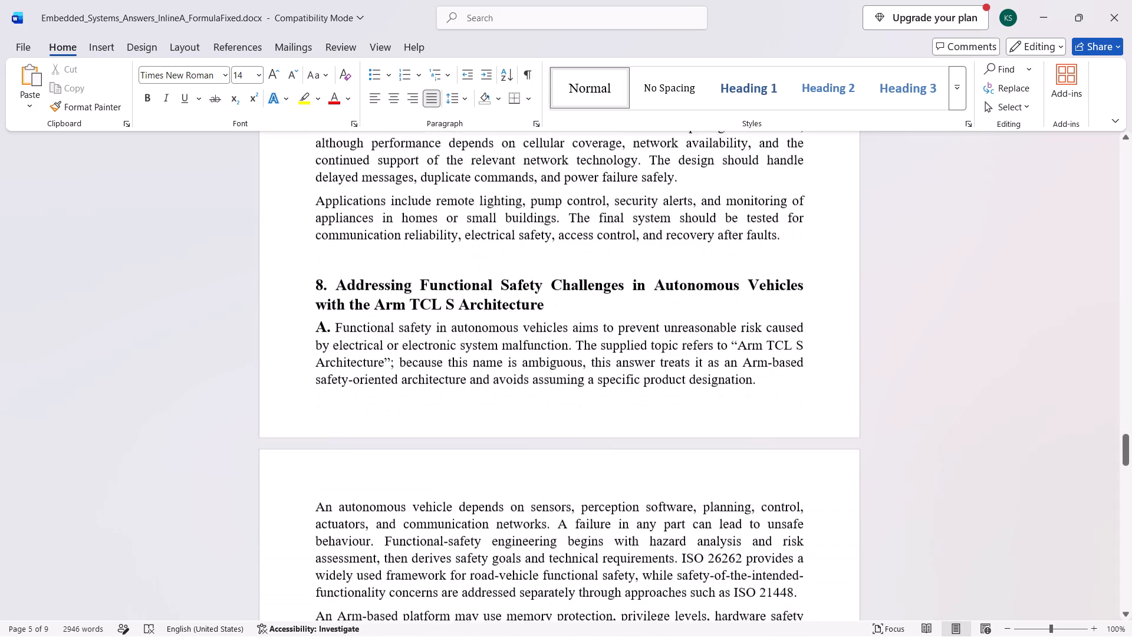
scroll(331, 352, "down", 3)
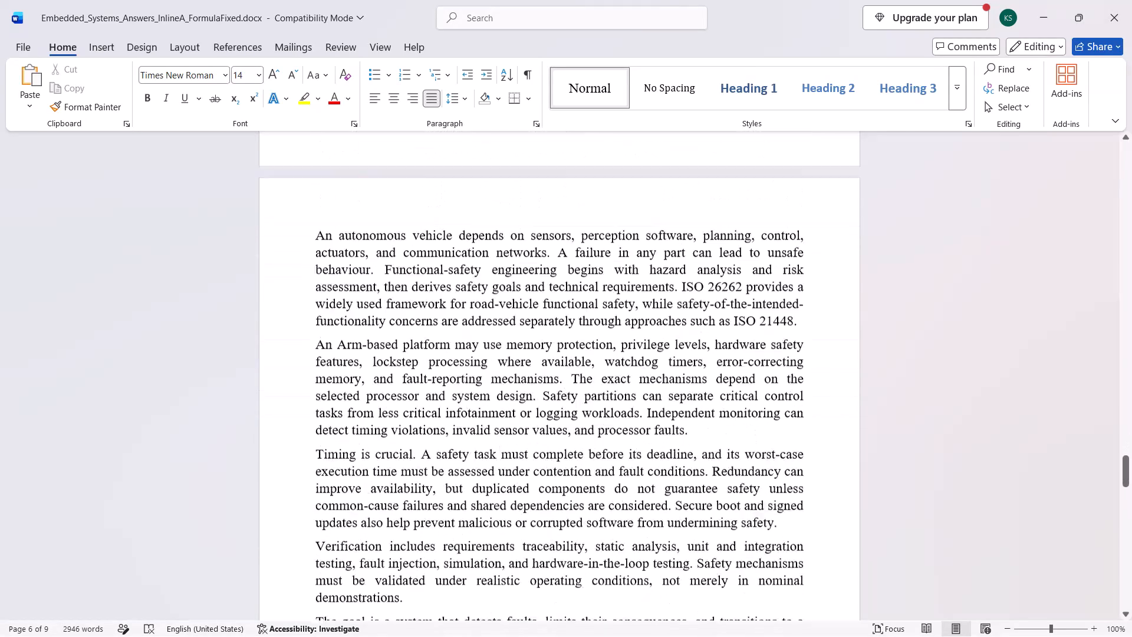
scroll(331, 352, "down", 3)
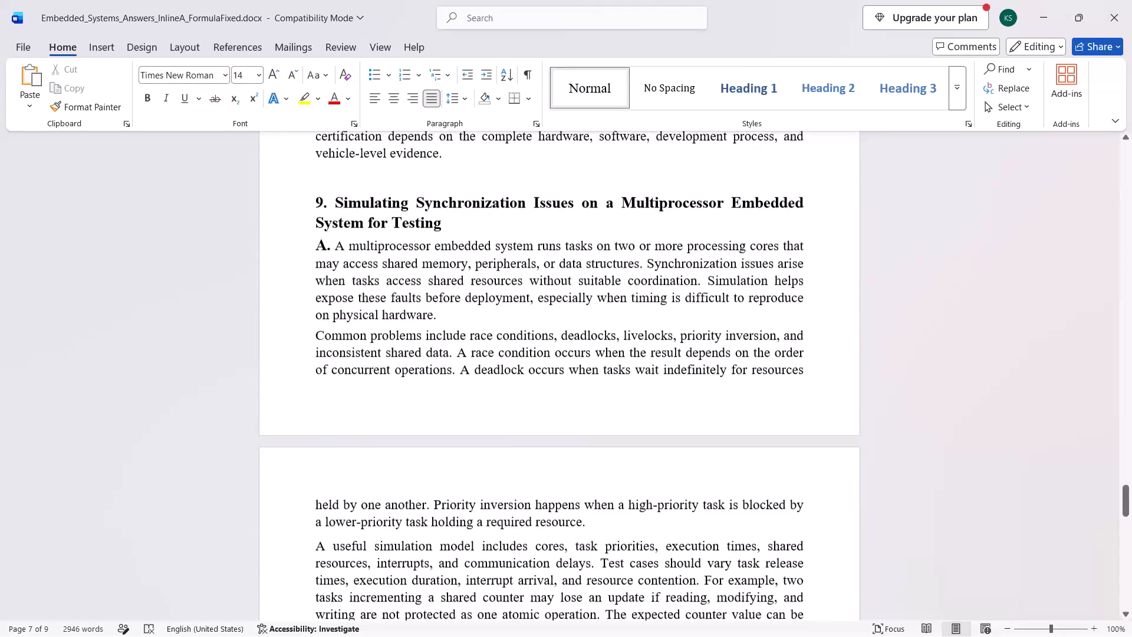
scroll(331, 352, "down", 3)
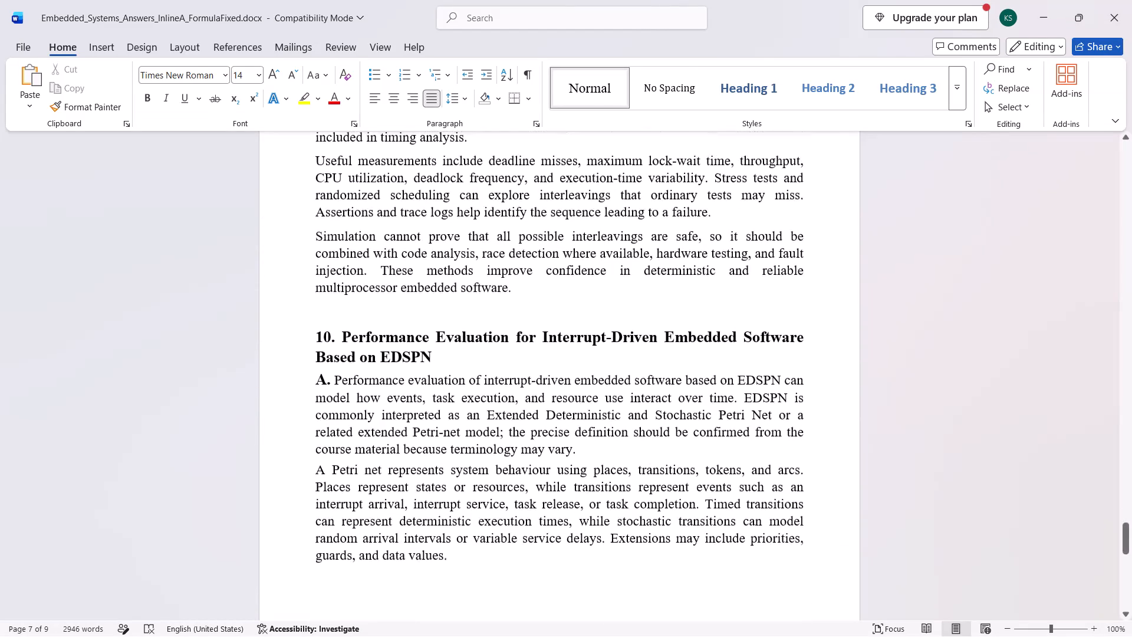
scroll(331, 352, "down", 4)
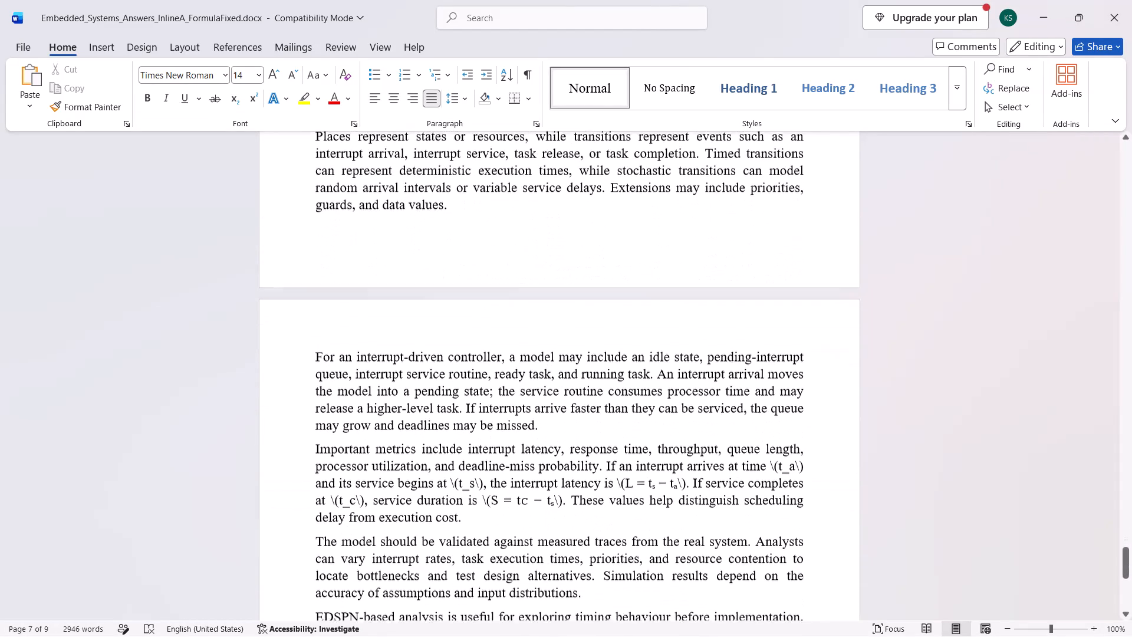
scroll(331, 352, "down", 1)
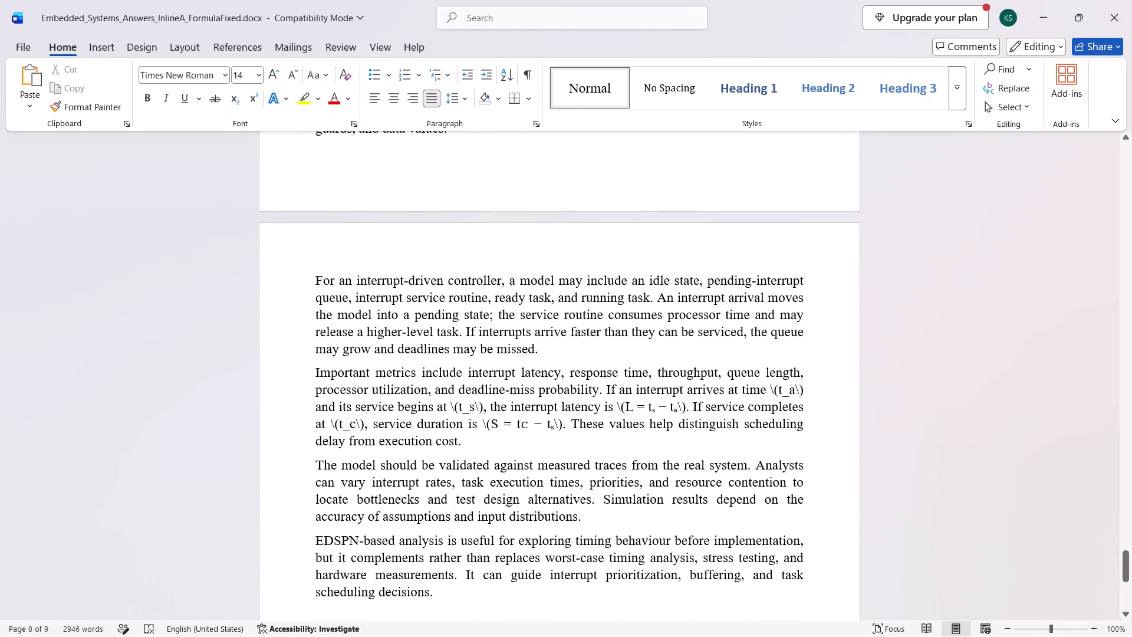
left_click(773, 386)
key("BackSpace")
key("Right")
key("Right")
key("Right")
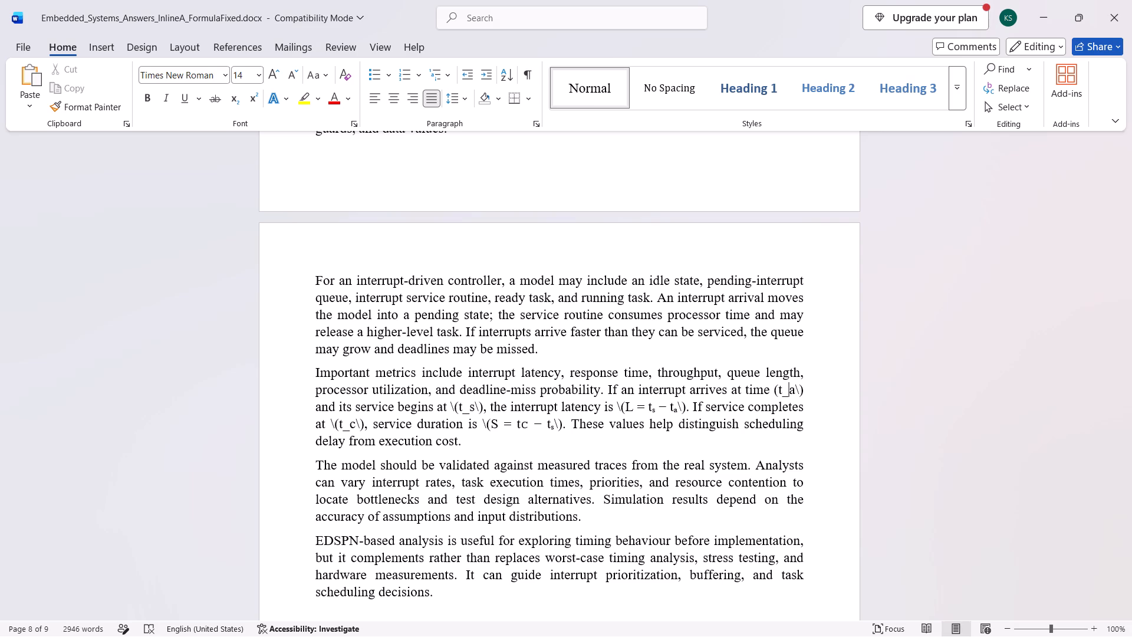
key("BackSpace")
key("Right")
key("Right")
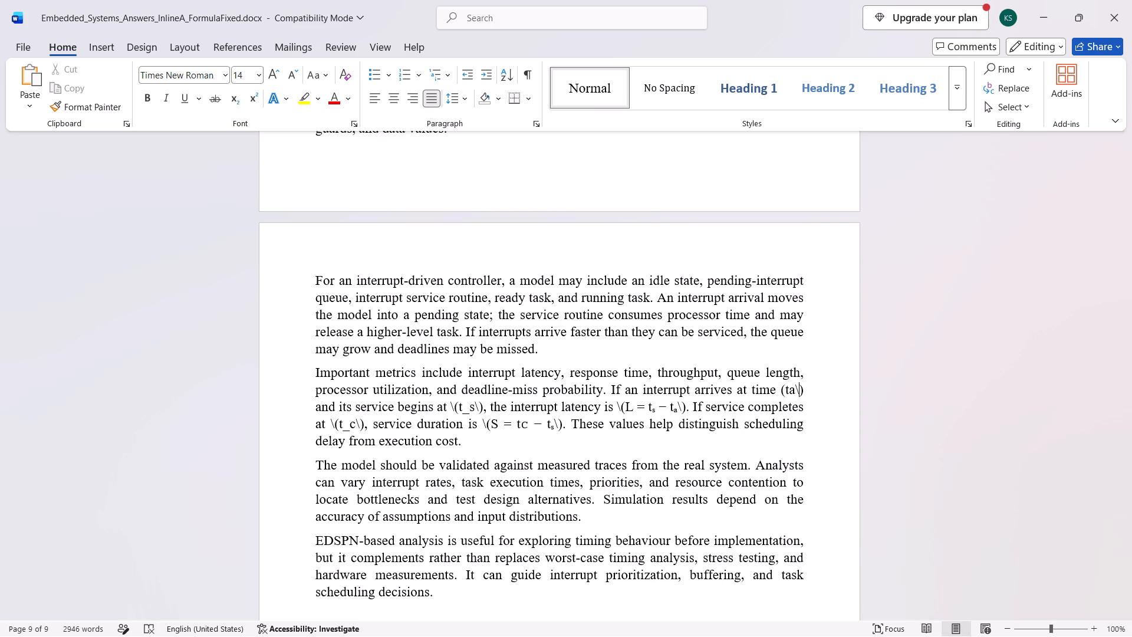
key("BackSpace")
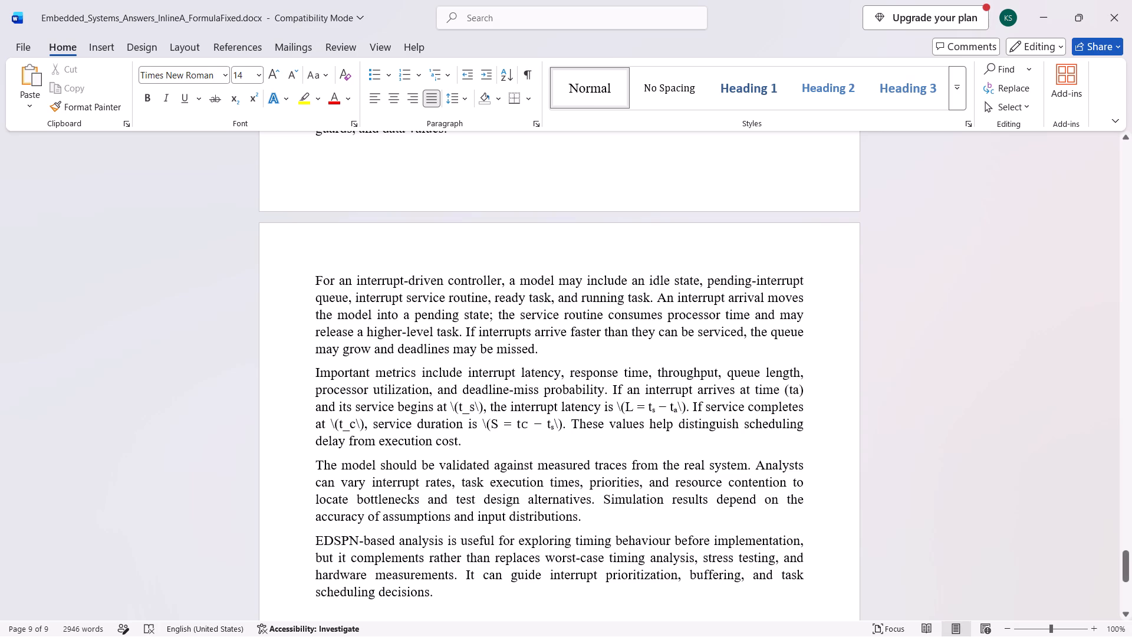
Remove the backslashes and underscore from the symbol after "its service begins at" in section 10 so it reads (ts).
left_click(477, 402)
key("BackSpace")
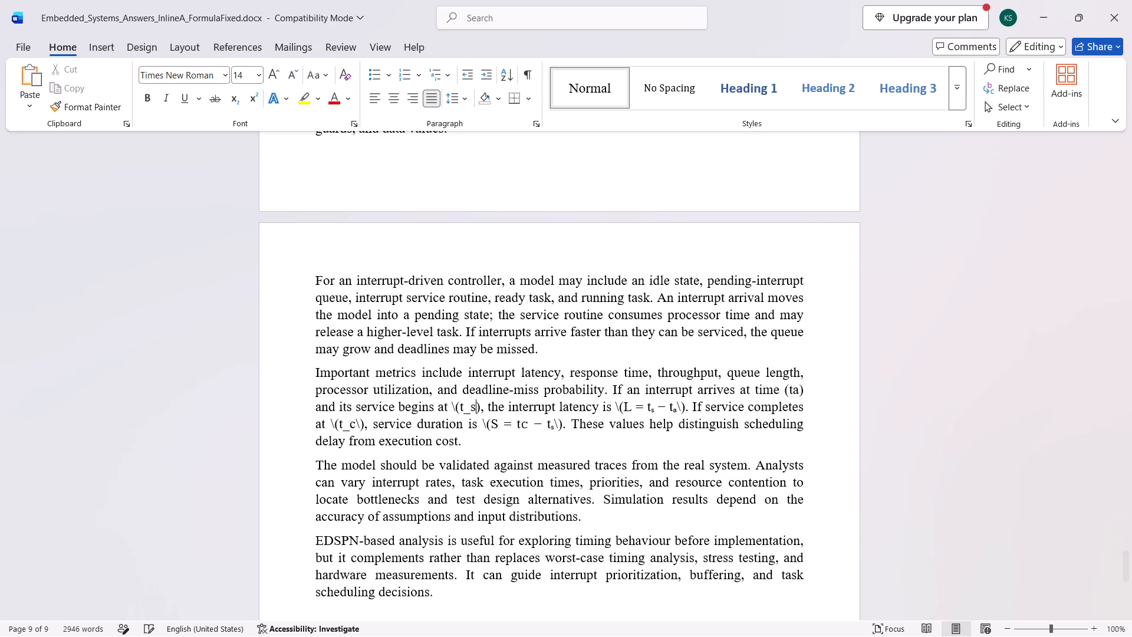
key("Left")
key("BackSpace")
key("Left")
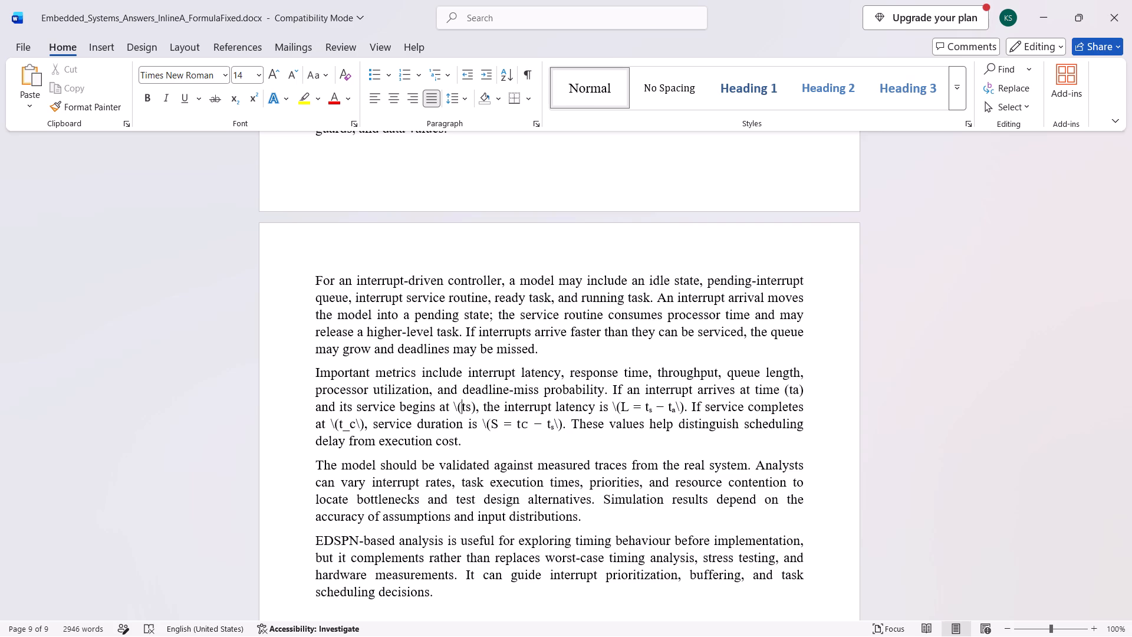
key("BackSpace")
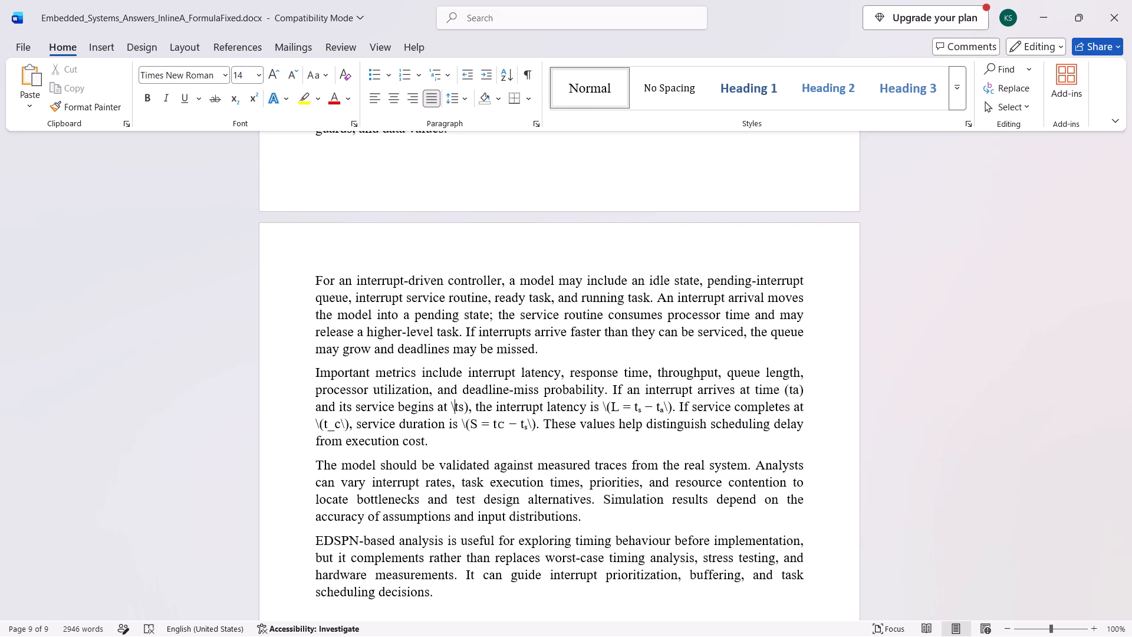
key("ctrl+z")
key("Left")
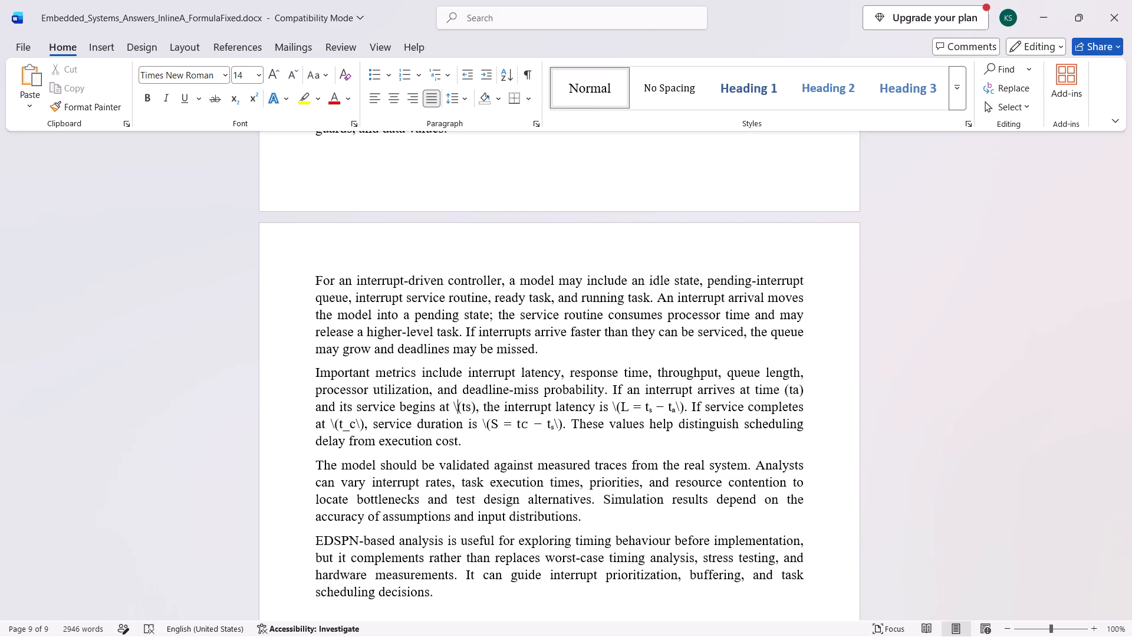
key("BackSpace")
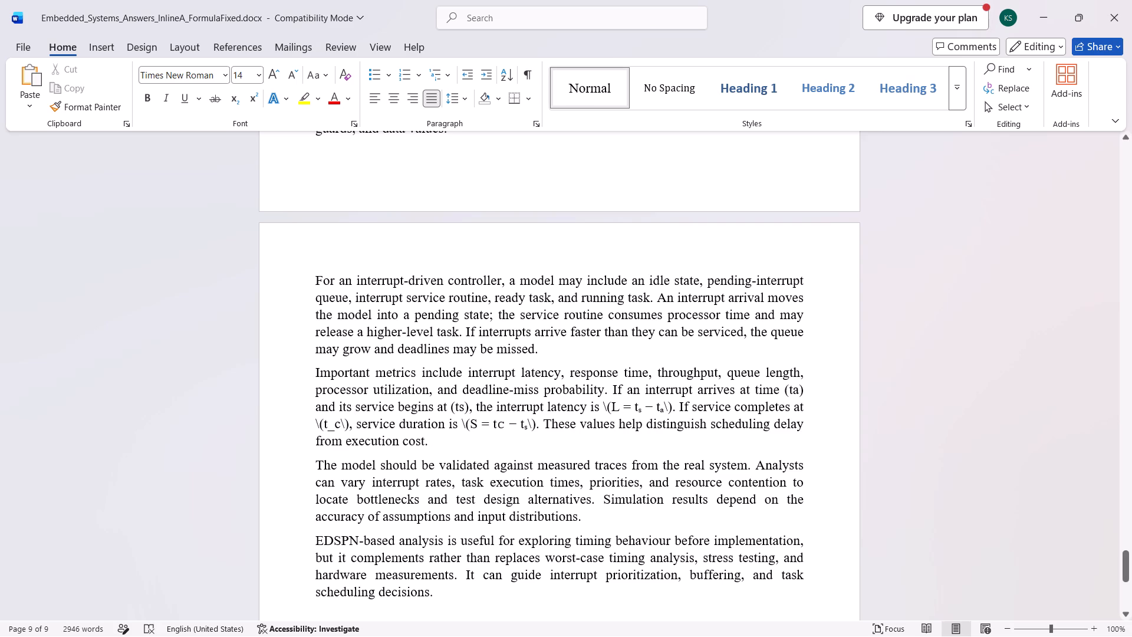
Remove both backslashes around the interrupt latency formula in section 10 so it reads (L = tₛ − tₐ).
left_click(606, 402)
key("BackSpace")
key("Right")
key("Right")
key("Right")
key("Right")
key("Right")
key("Right")
key("Right")
key("Right")
key("Right")
key("Right")
key("Right")
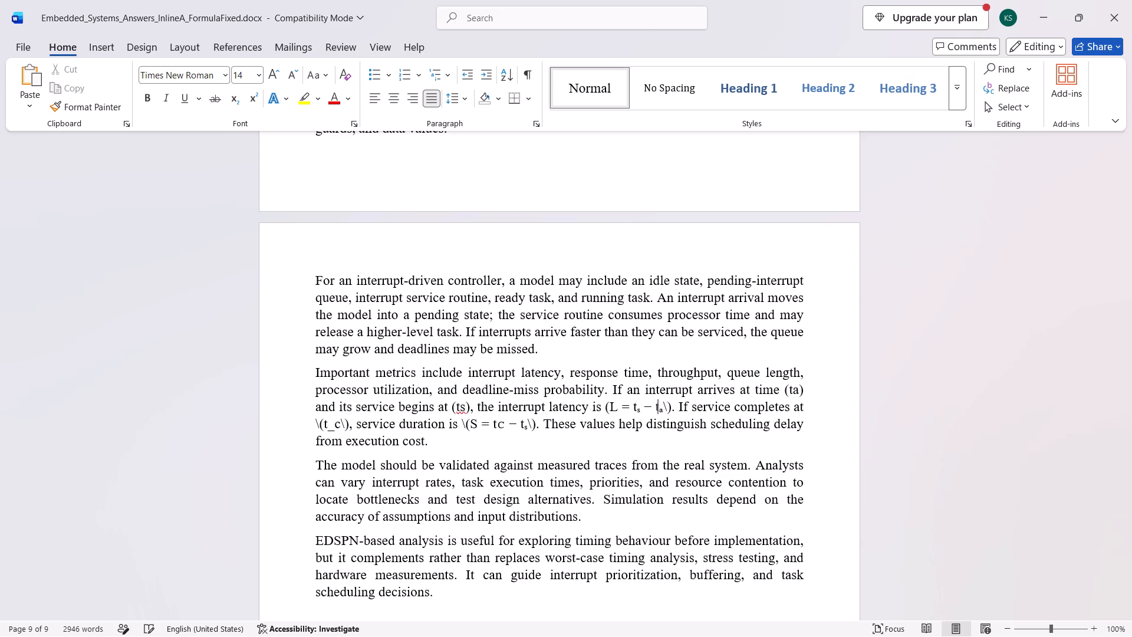
key("Right")
key("Right")
key("BackSpace")
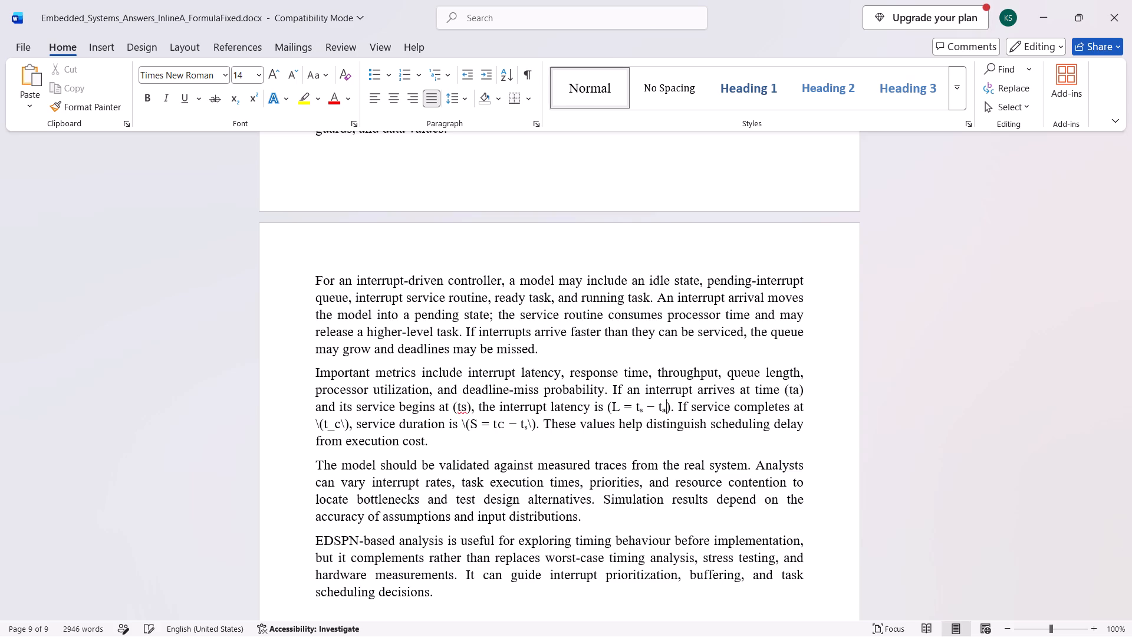
Remove both backslashes around the service duration formula in section 10 so it reads (S = tc − tₛ).
left_click(530, 422)
key("BackSpace")
key("Left")
key("Left")
key("Left")
key("Left")
key("Left")
key("Left")
key("Left")
key("Left")
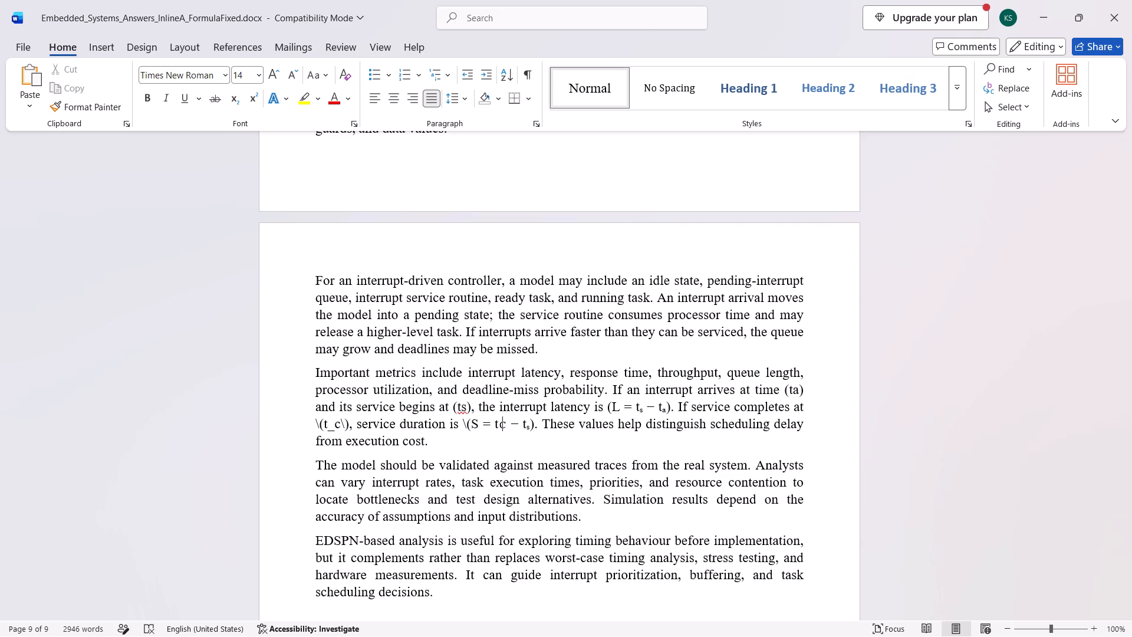
key("Left")
key("Left")
key("Left")
key("Left")
key("BackSpace")
Remove the backslashes and underscore from the symbol after "If service completes at" in section 10 so it reads (tc).
key("Left")
key("Left")
key("Left")
key("Left")
key("Left")
key("Left")
key("Left")
key("Left")
key("Left")
key("Left")
key("Left")
key("Left")
key("Left")
key("Left")
key("Left")
key("Left")
key("Left")
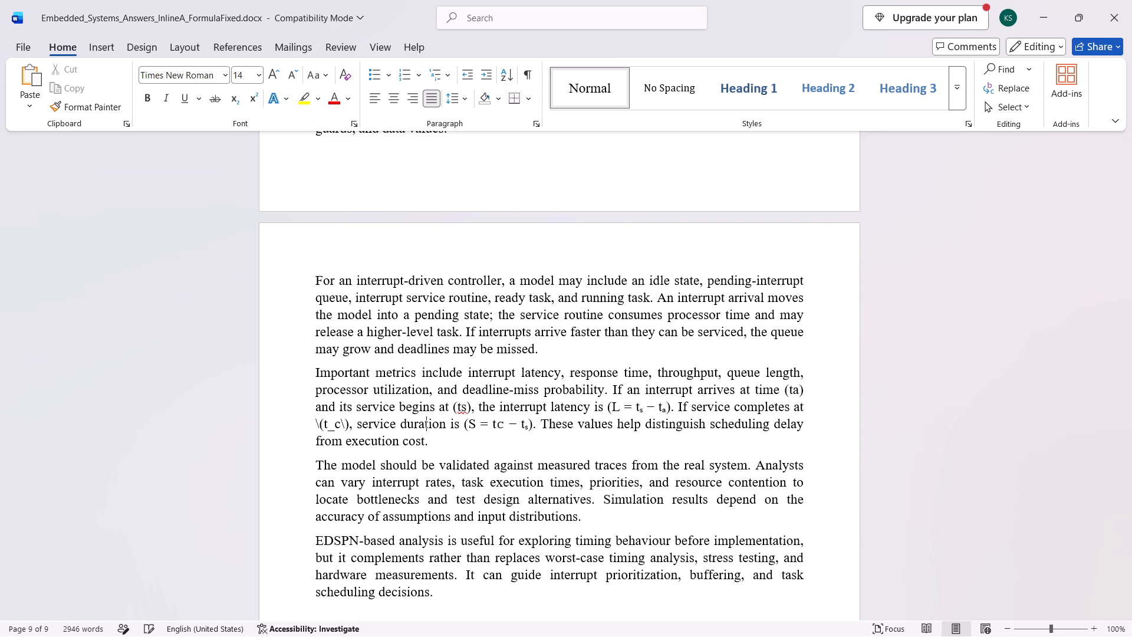
key("Left")
key("Left")
key("Left")
key("Left")
key("Left")
key("Left")
key("BackSpace")
key("Left")
key("BackSpace")
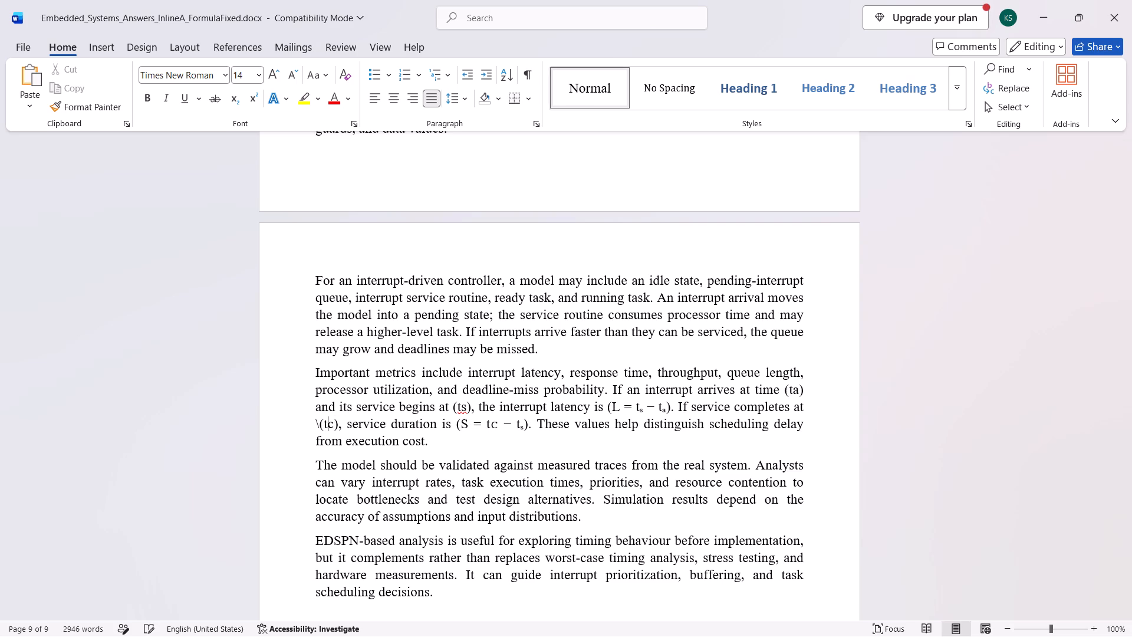
key("Left")
key("Left")
key("BackSpace")
Save the document as a Word Document named emb 38 in the Downloads folder under the OneDrive Desktop, and close it.
scroll(530, 422, "right", 1)
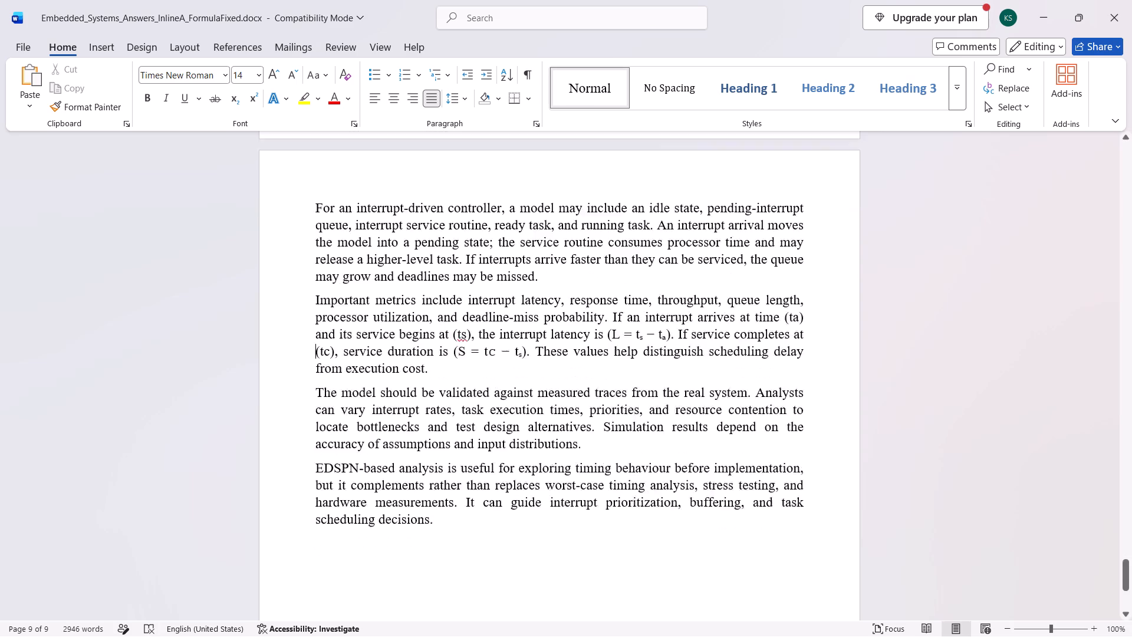
scroll(530, 422, "right", 1)
scroll(530, 422, "up", 7)
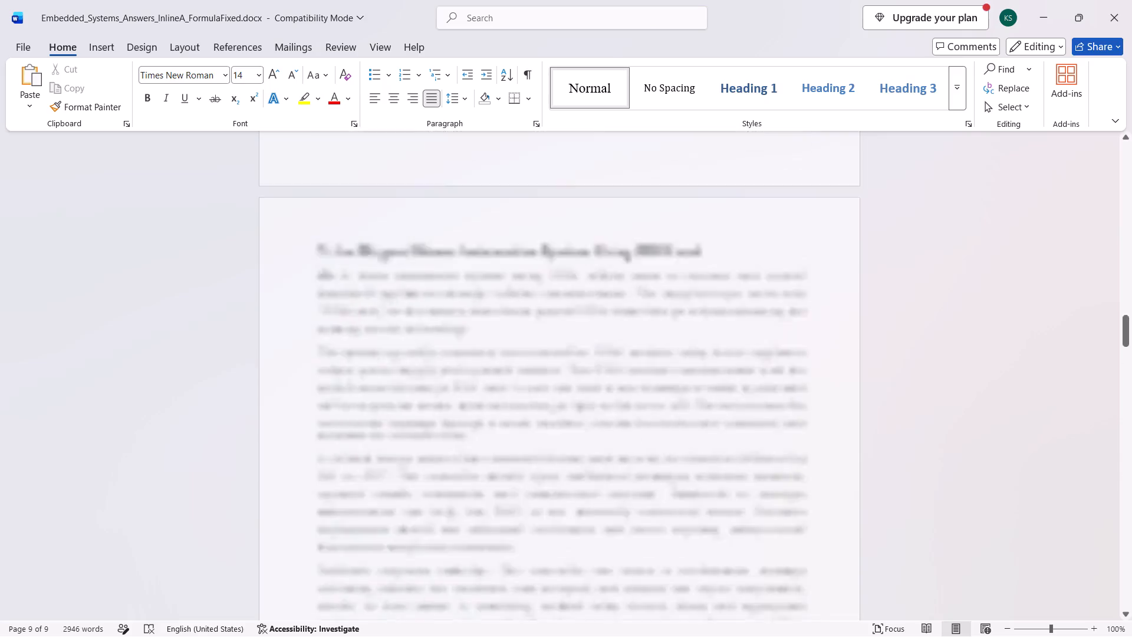
scroll(530, 422, "up", 17)
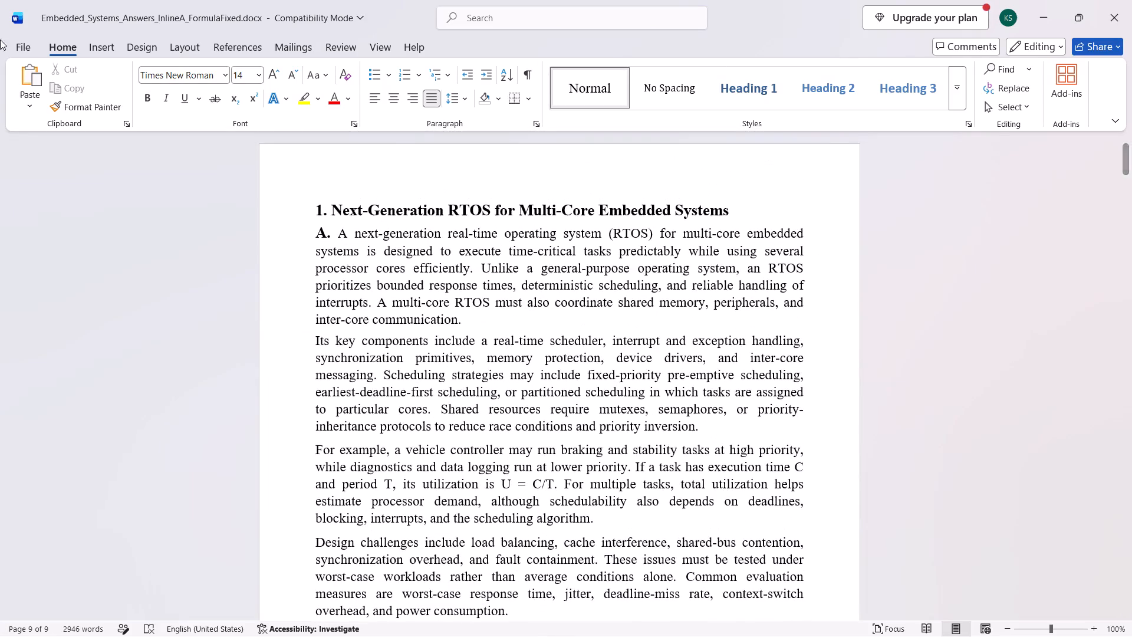
left_click(26, 48)
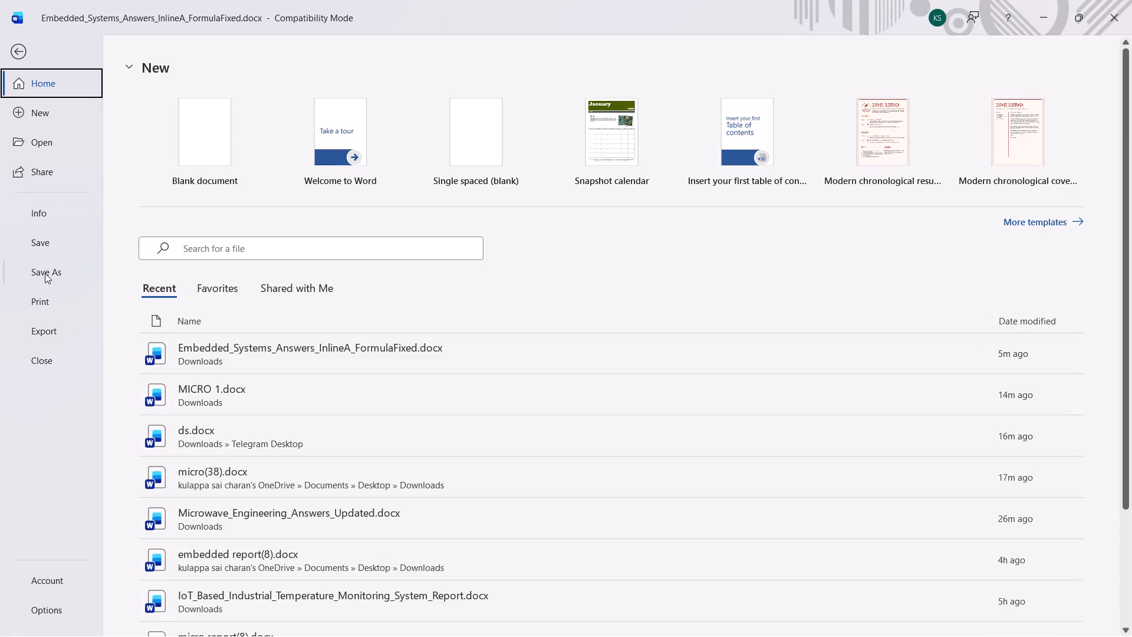
left_click(45, 272)
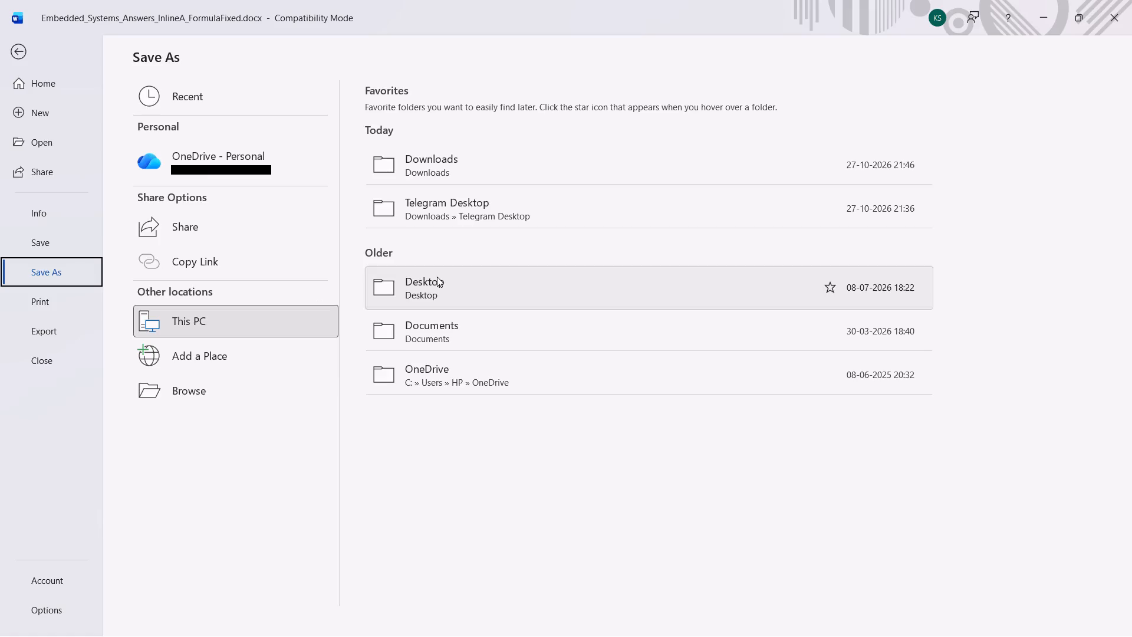
left_click(436, 172)
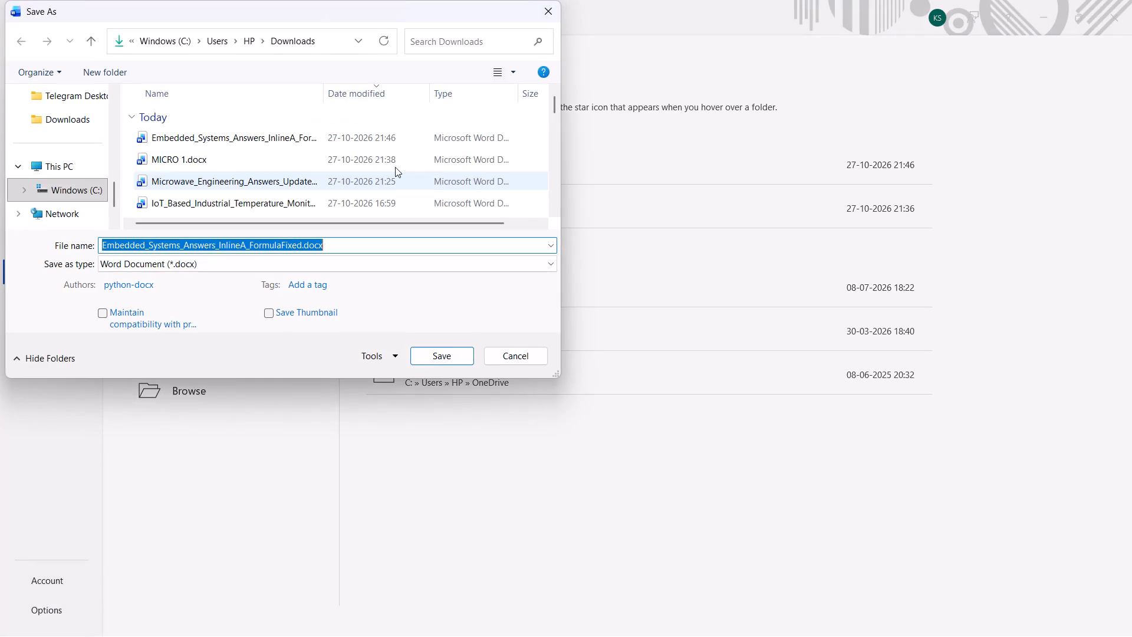
left_click(64, 117)
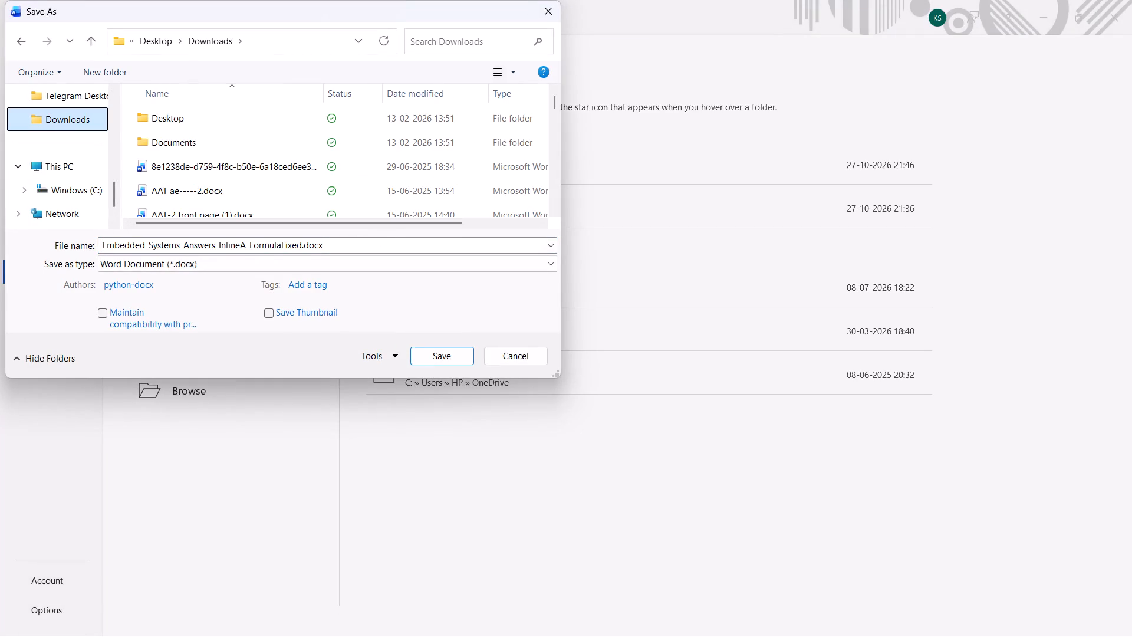
left_click(371, 250)
key("BackSpace")
type("emb")
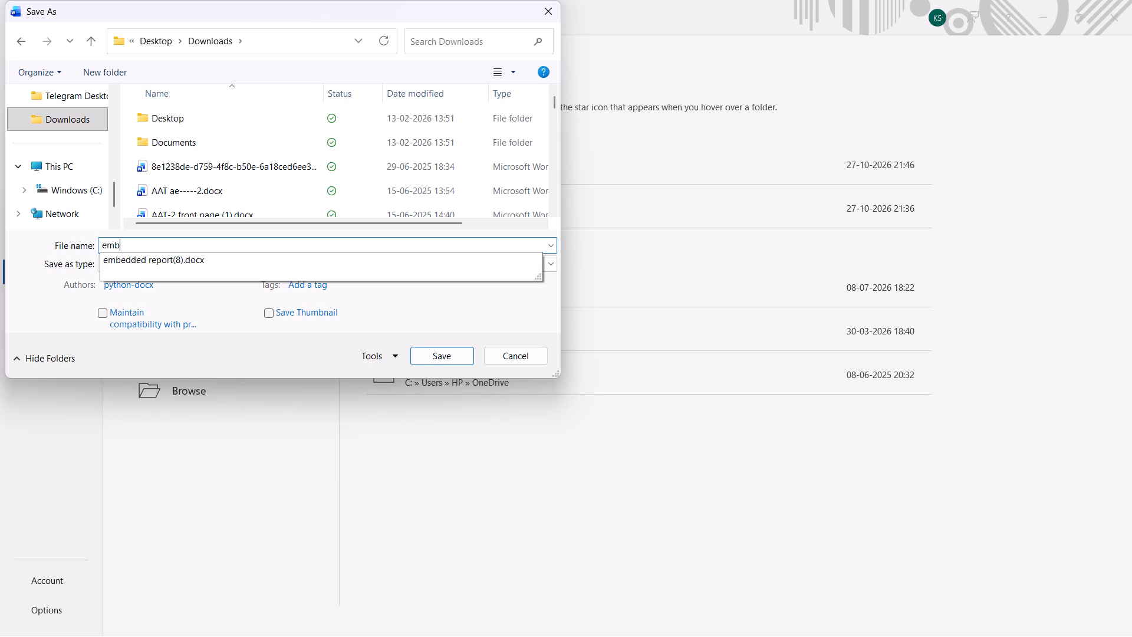
key("space")
type("38")
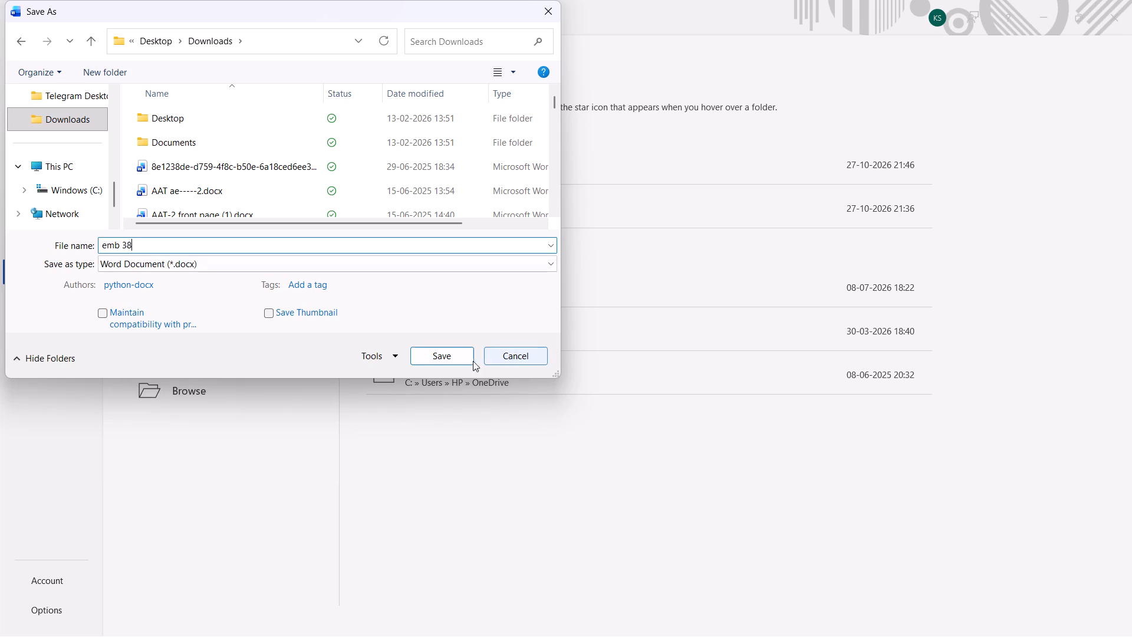
left_click(442, 360)
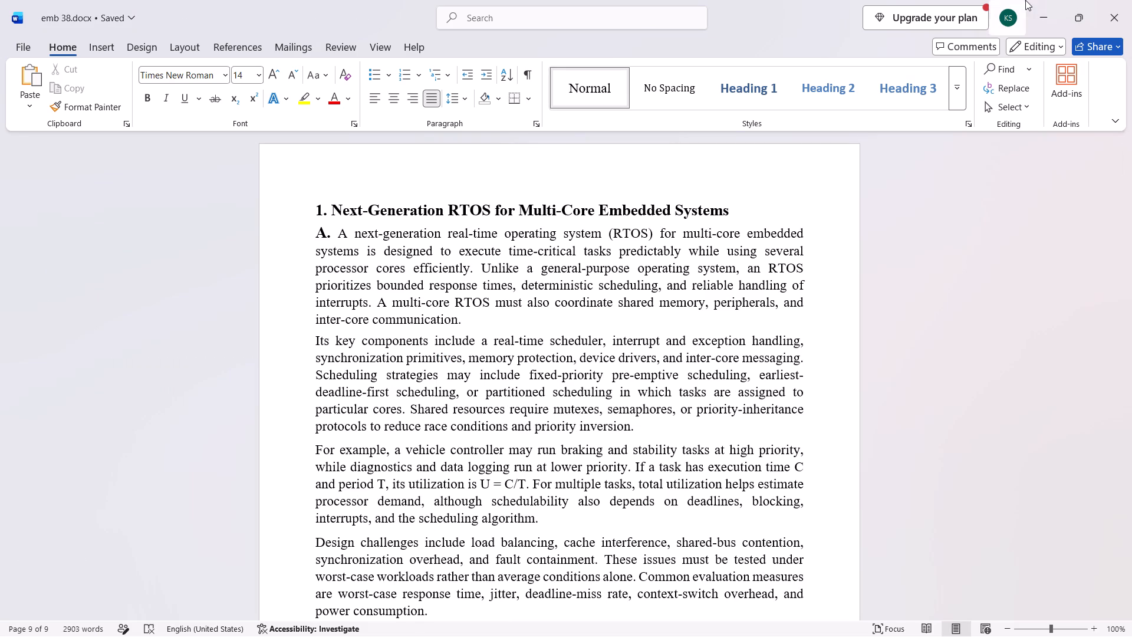
left_click(1115, 12)
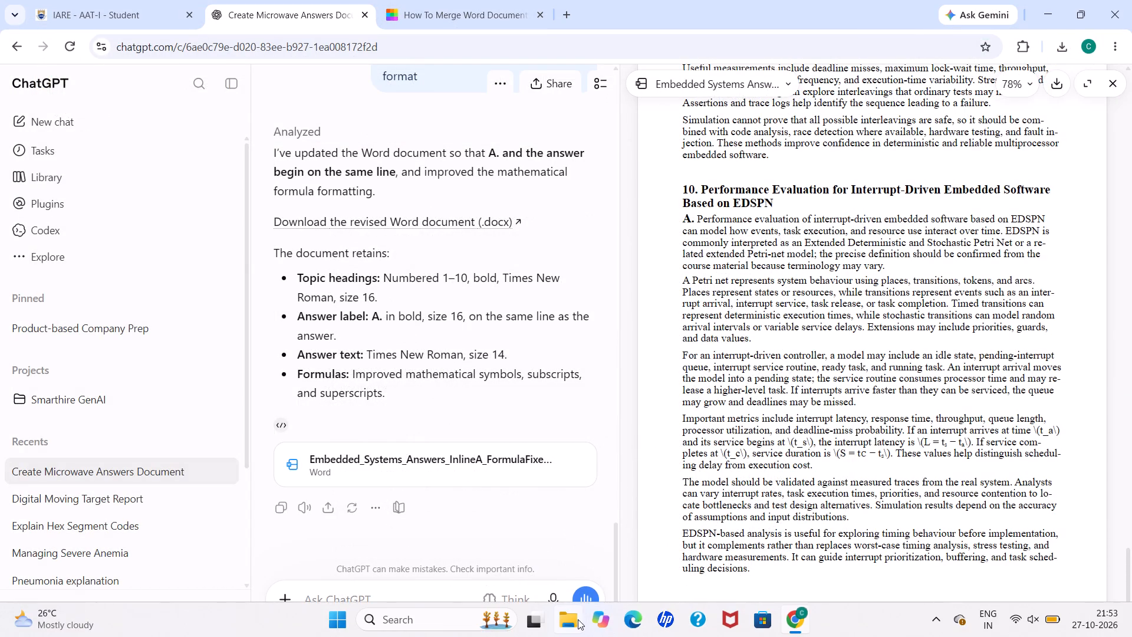
In File Explorer, search the Downloads folder under the OneDrive Desktop for "em" and close the window.
left_click(574, 619)
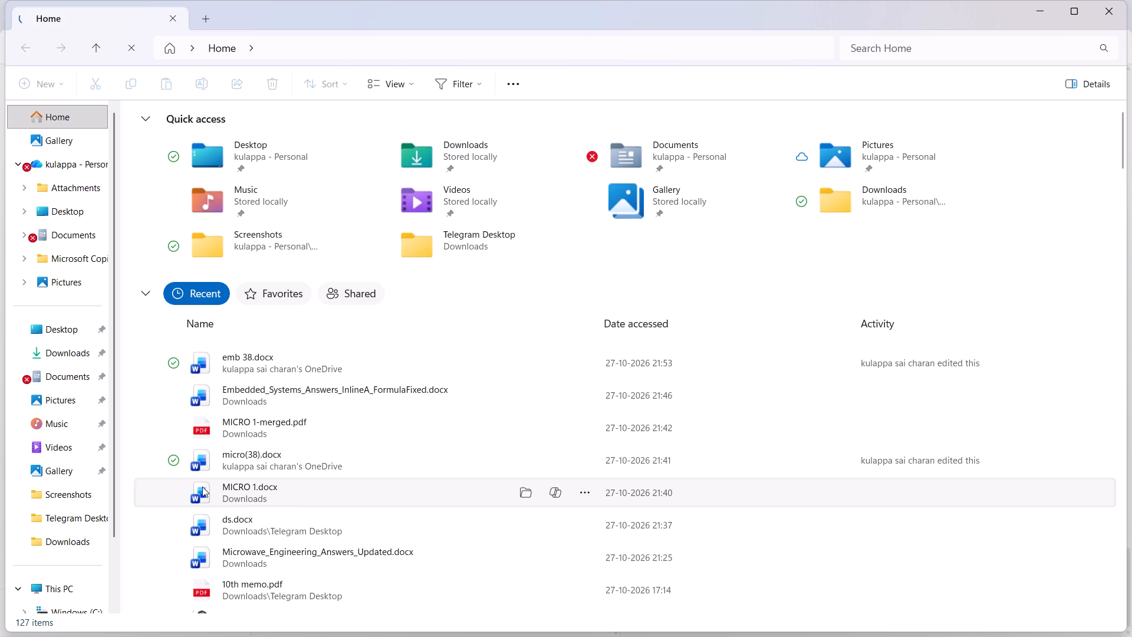
left_click(60, 348)
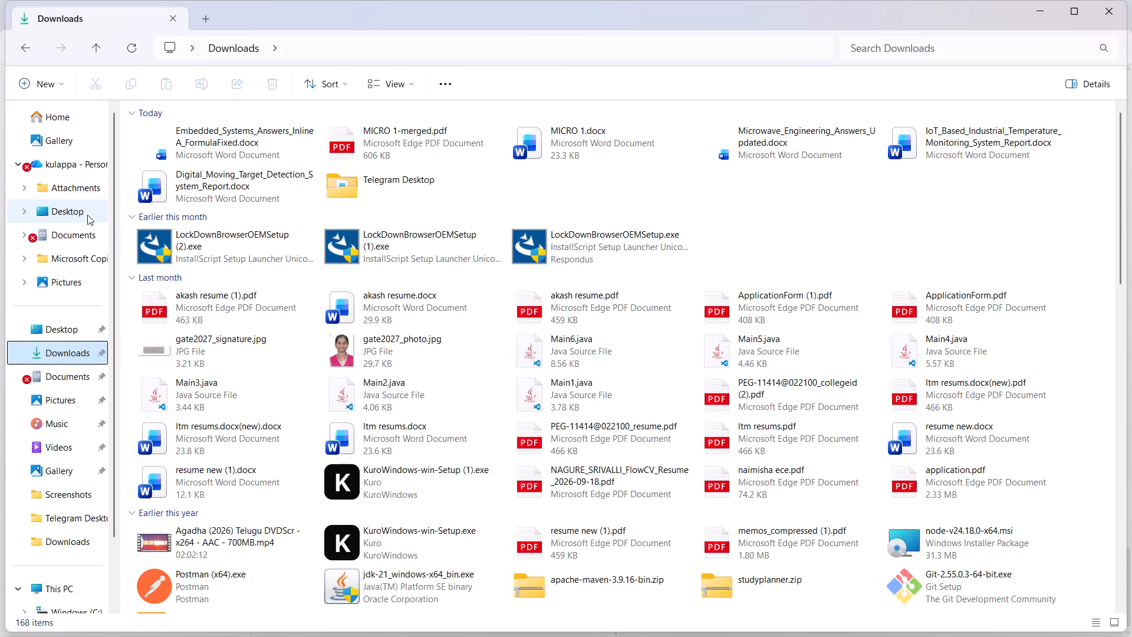
scroll(75, 173, "up", 3)
scroll(75, 173, "down", 2)
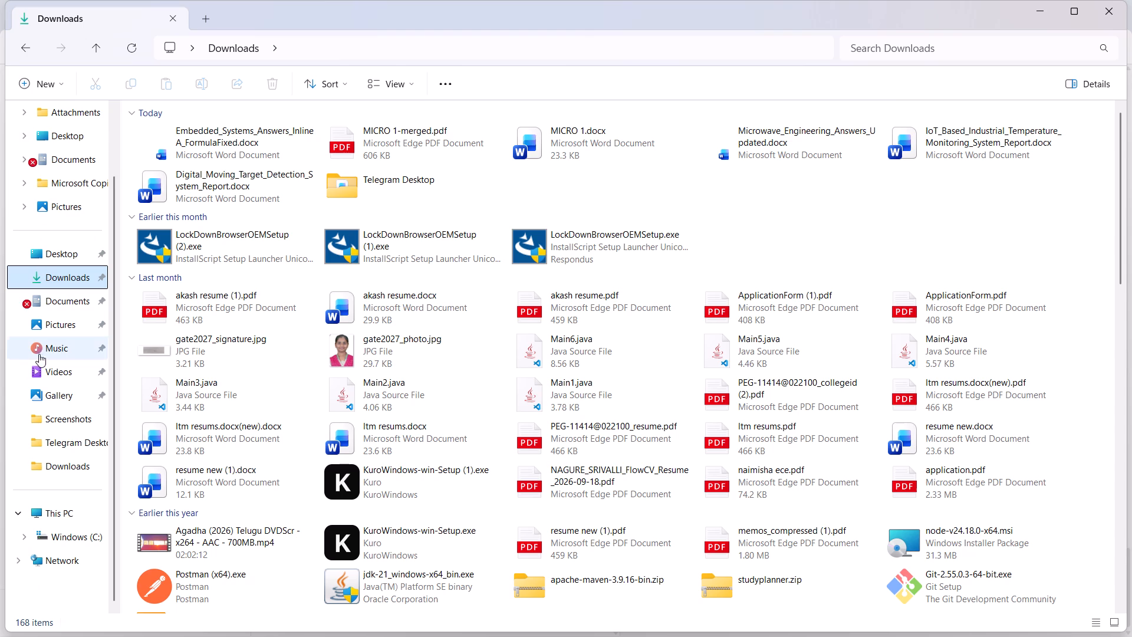
left_click(50, 459)
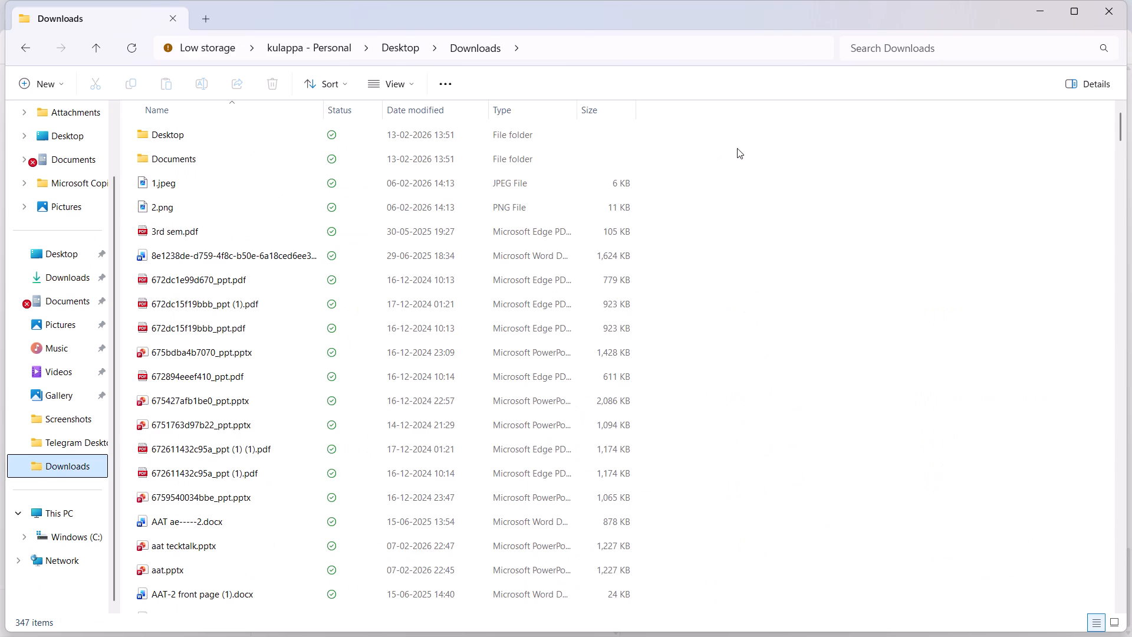
left_click(874, 42)
type("em")
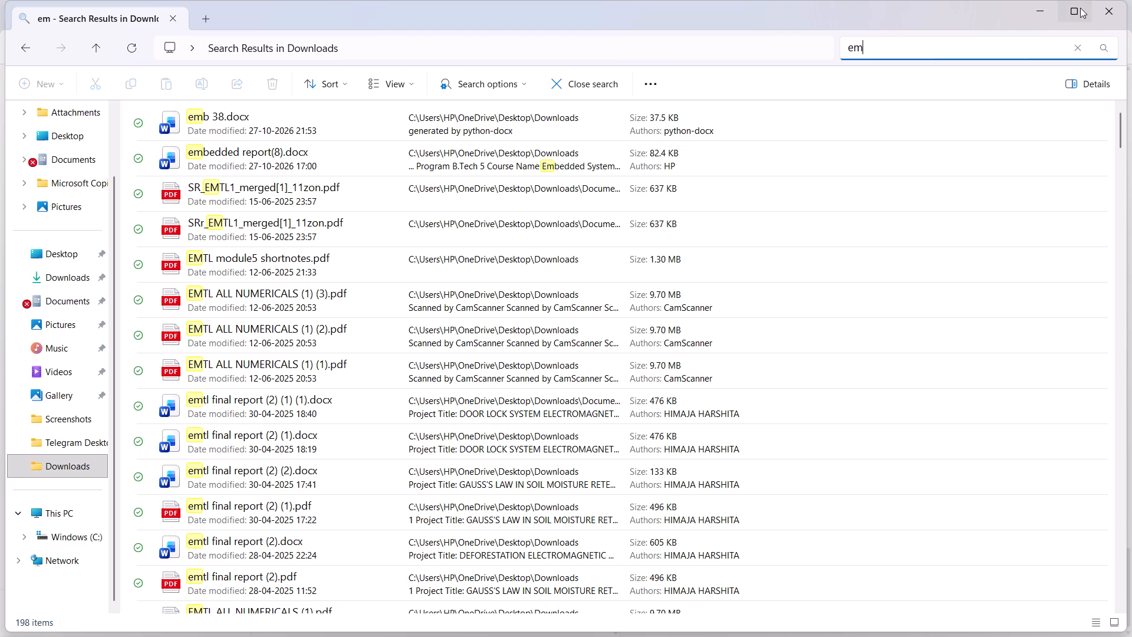
left_click(1105, 11)
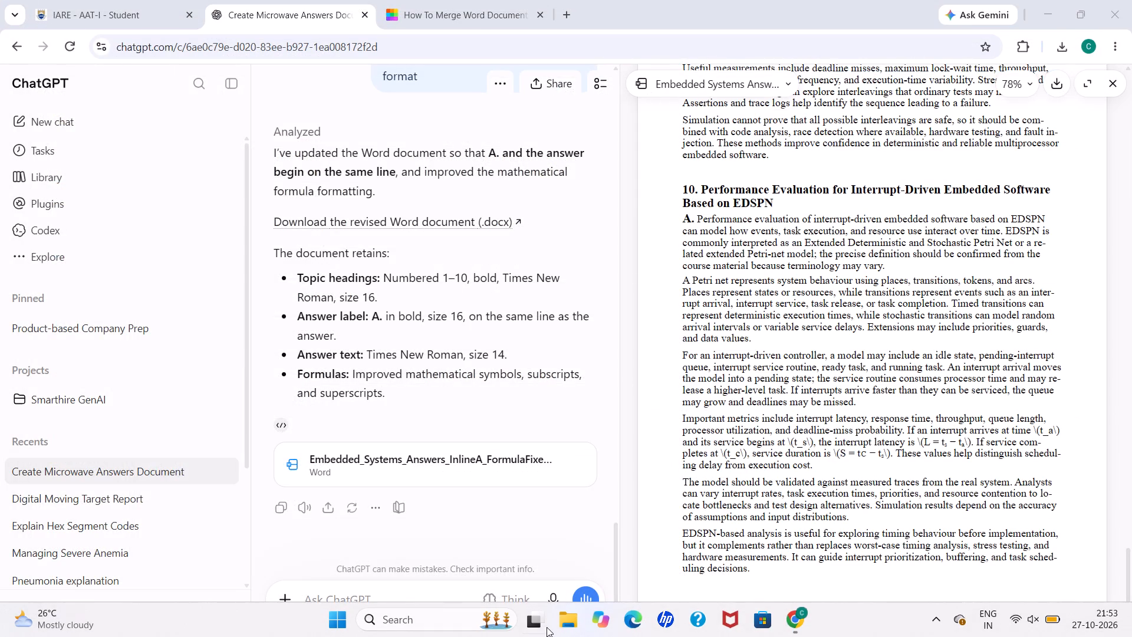
Open the recent document MICRO 1.docx from File Explorer.
double_click(565, 624)
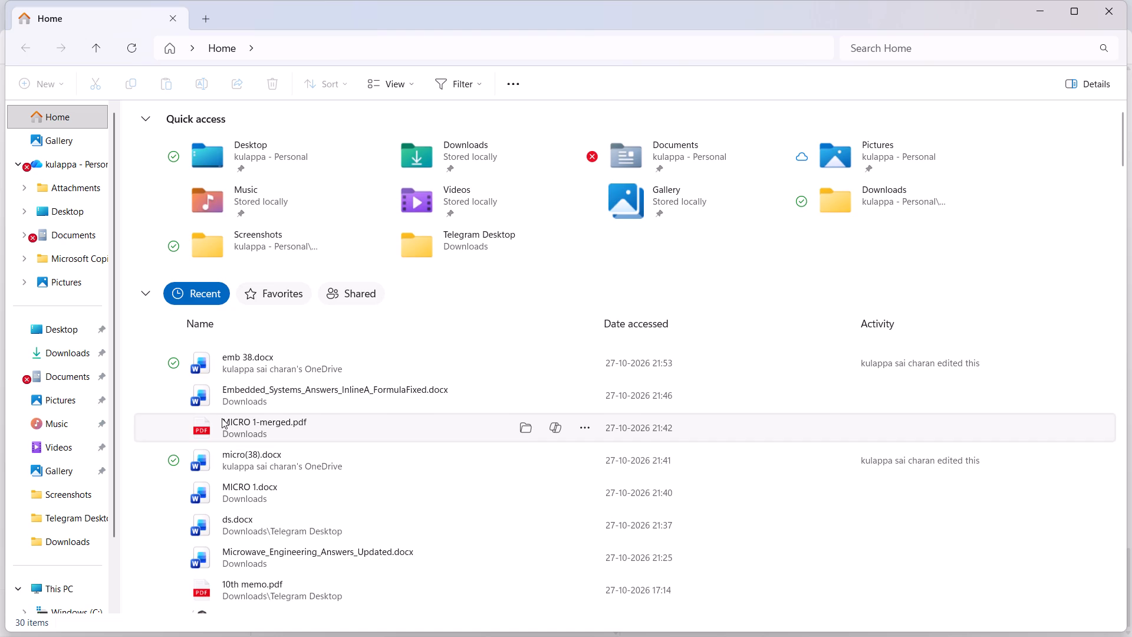
triple_click(242, 482)
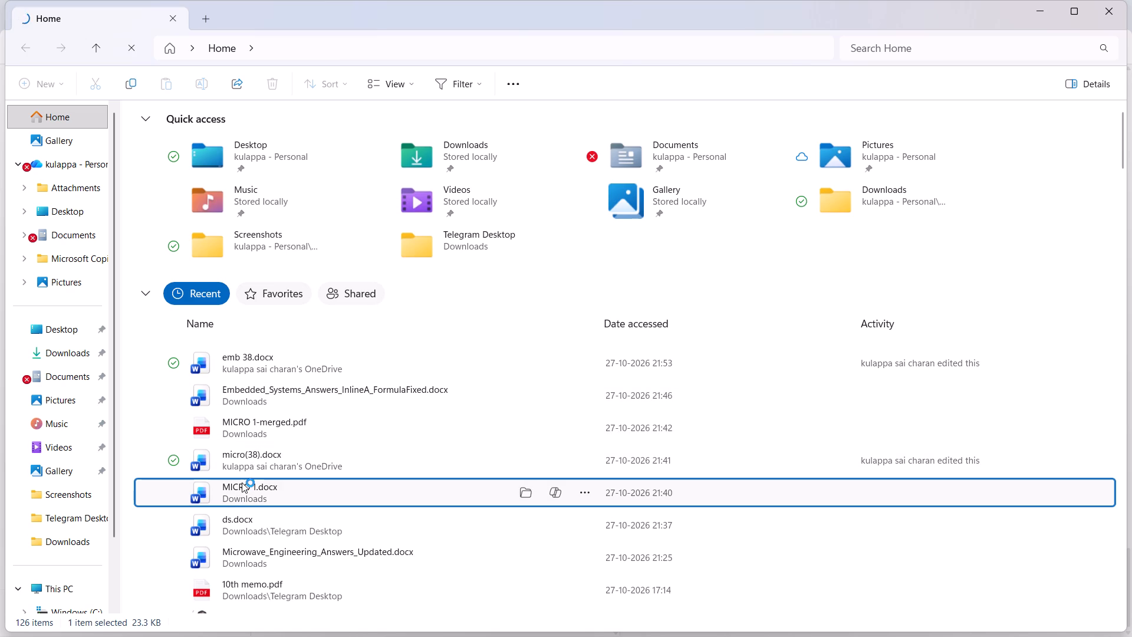
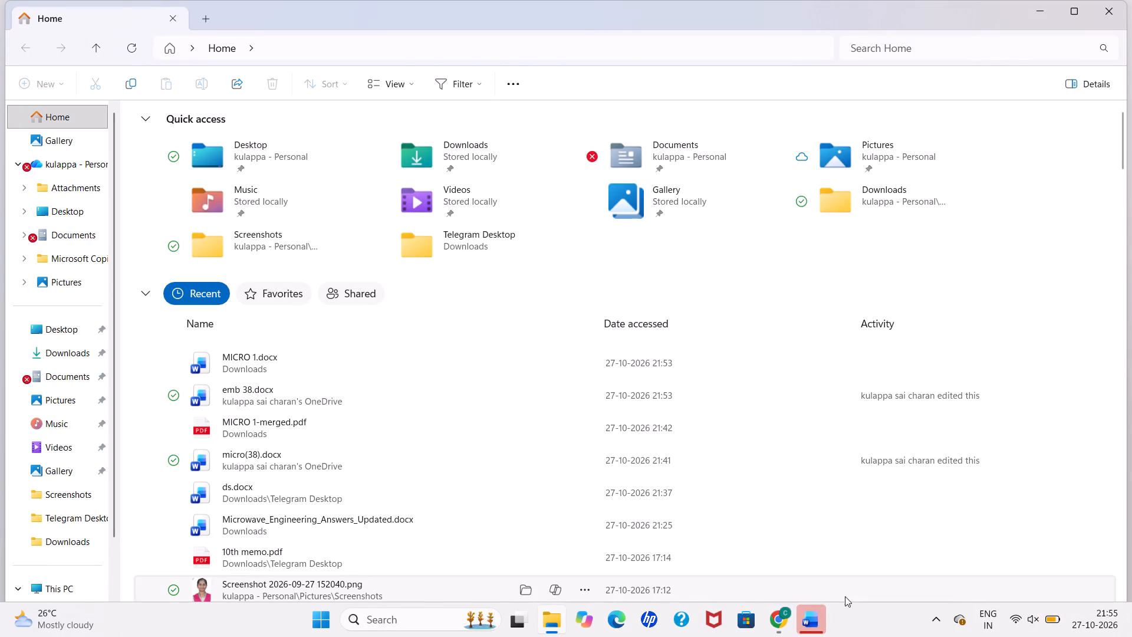
Close File Explorer and arrange the MICRO 1 Word document and the Chrome window side by side, each filling half the screen.
left_click(812, 620)
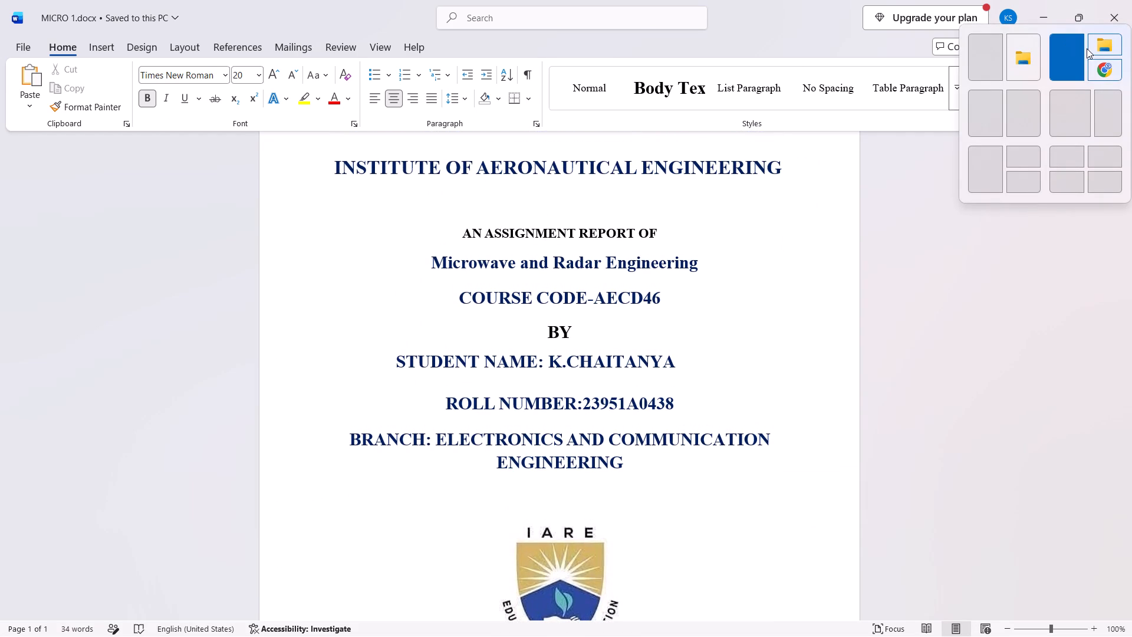
left_click(1087, 50)
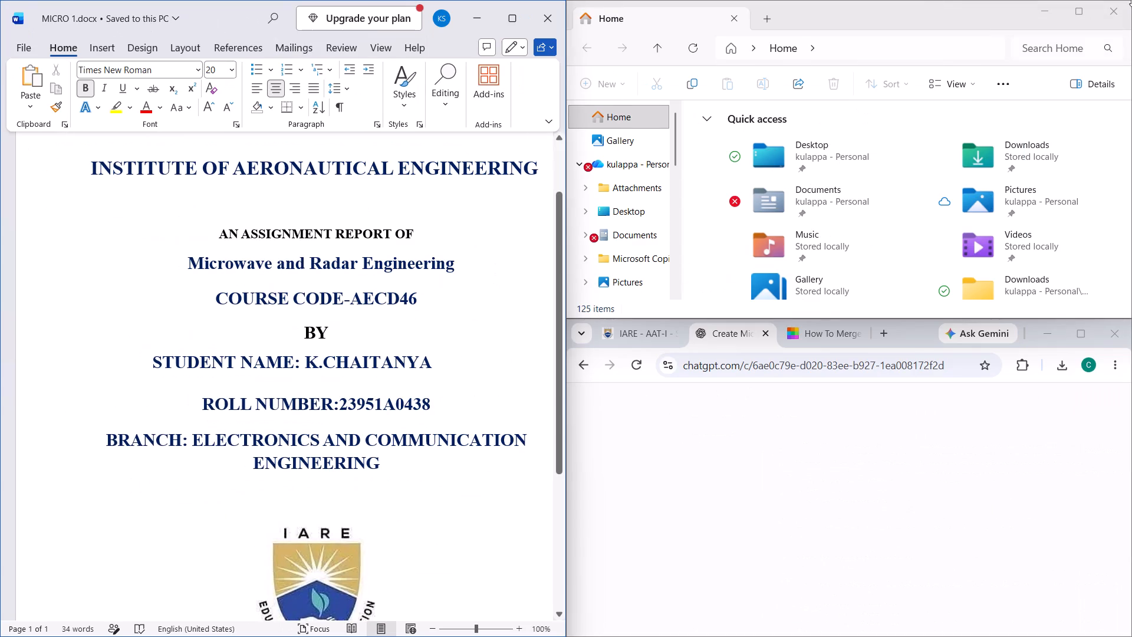
left_click(1120, 18)
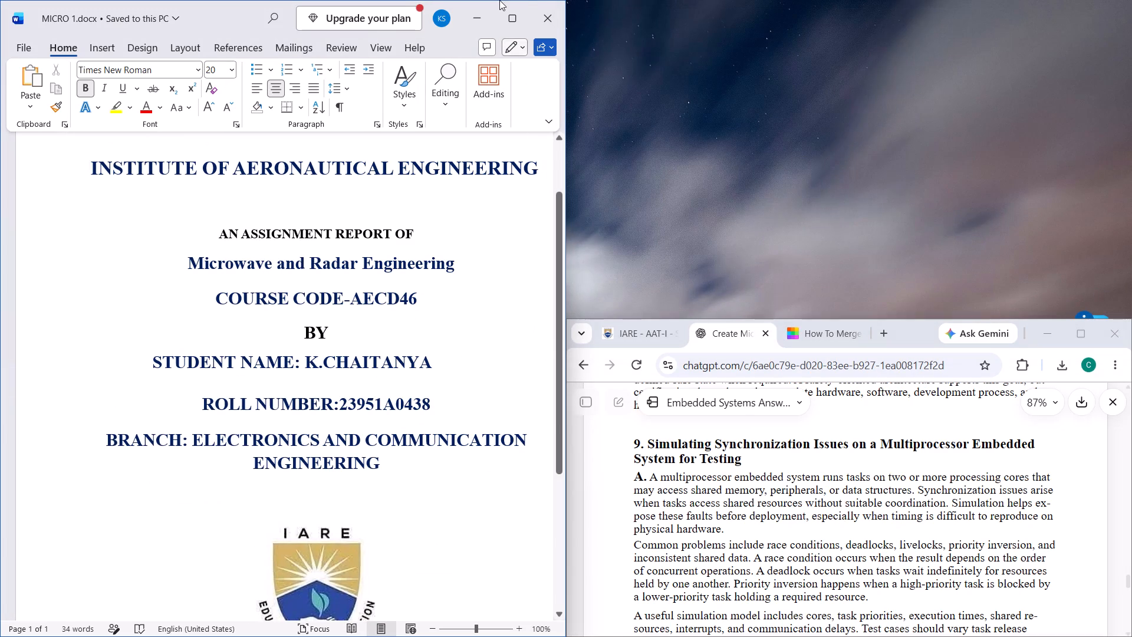
left_click(513, 22)
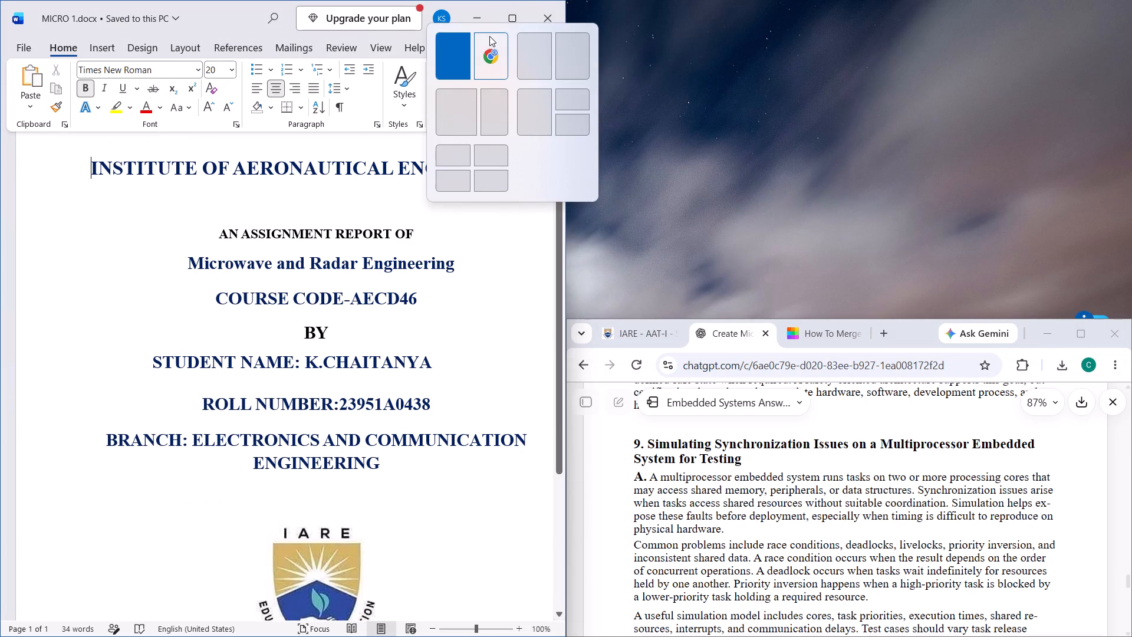
left_click(495, 43)
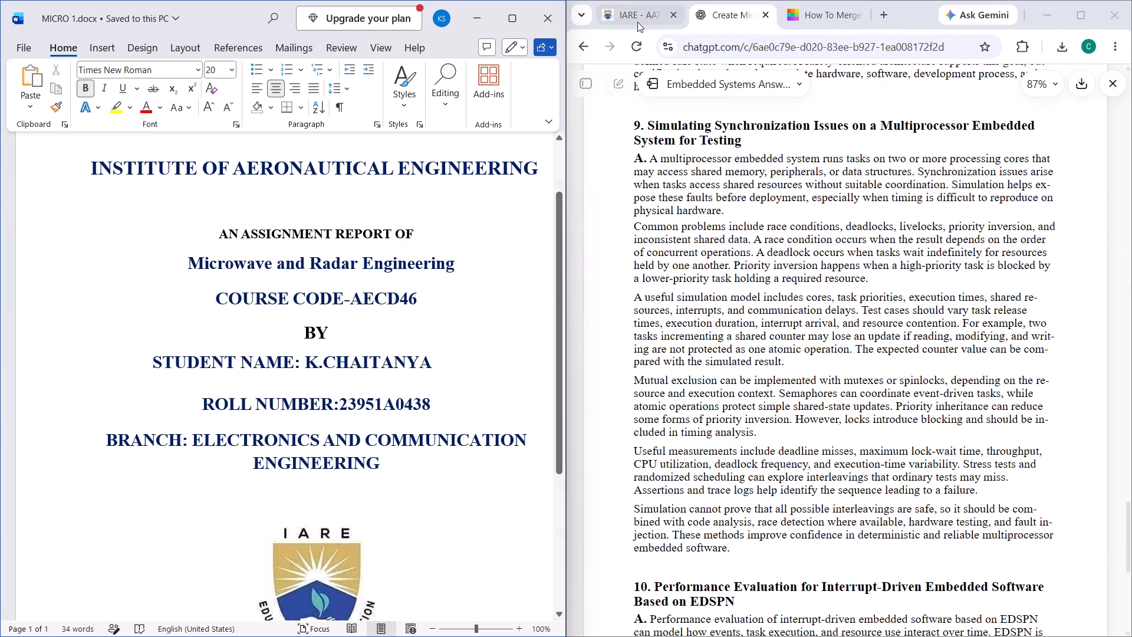
On the IARE AAT-I portal page, get the assignment questions for AECD47 Embedded System Design and Development.
left_click(637, 22)
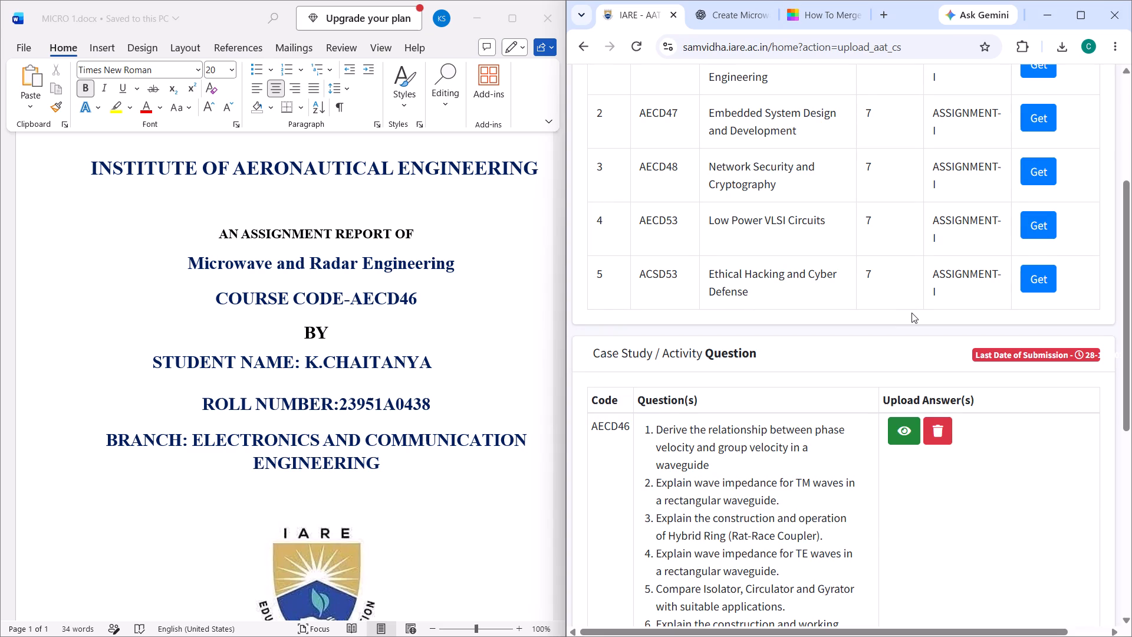
scroll(911, 313, "up", 1)
left_click(1043, 242)
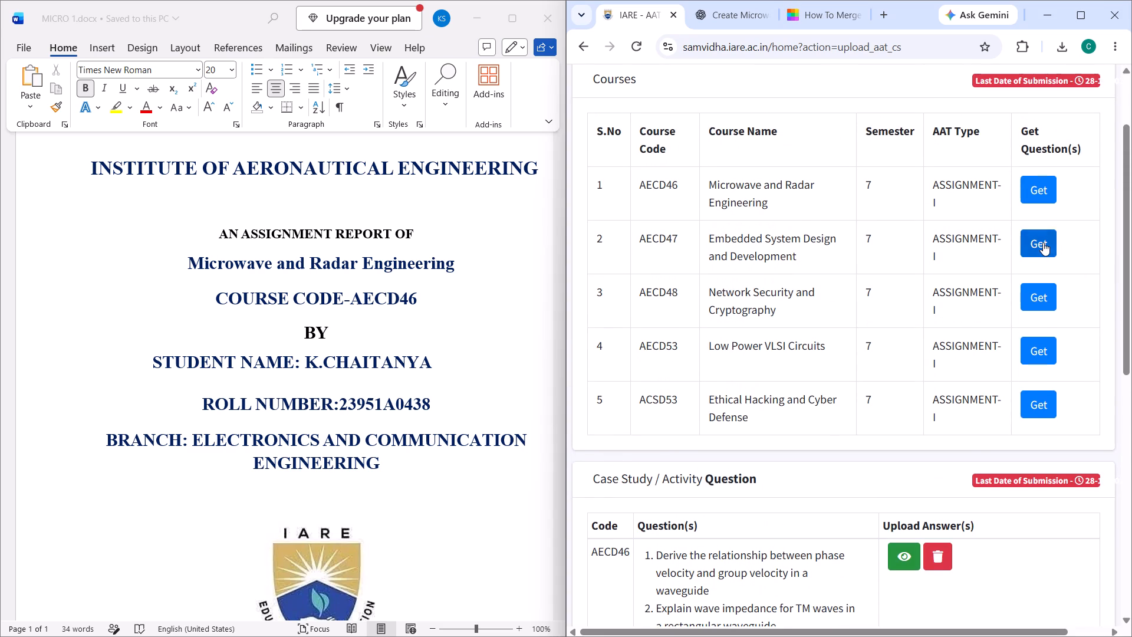
left_click(849, 446)
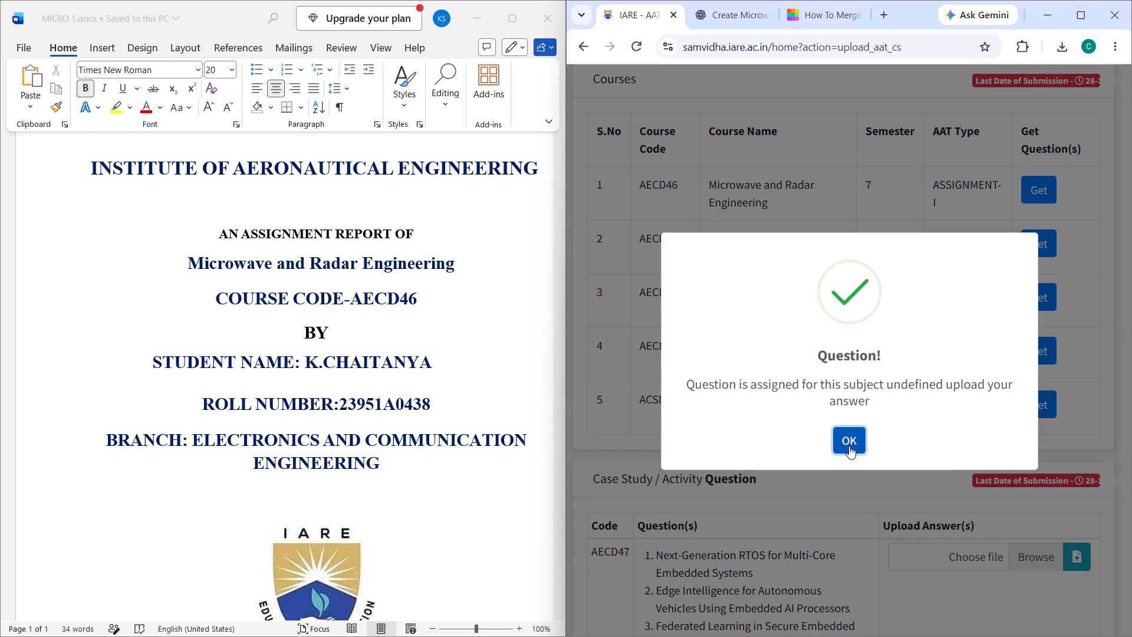
scroll(849, 446, "down", 1)
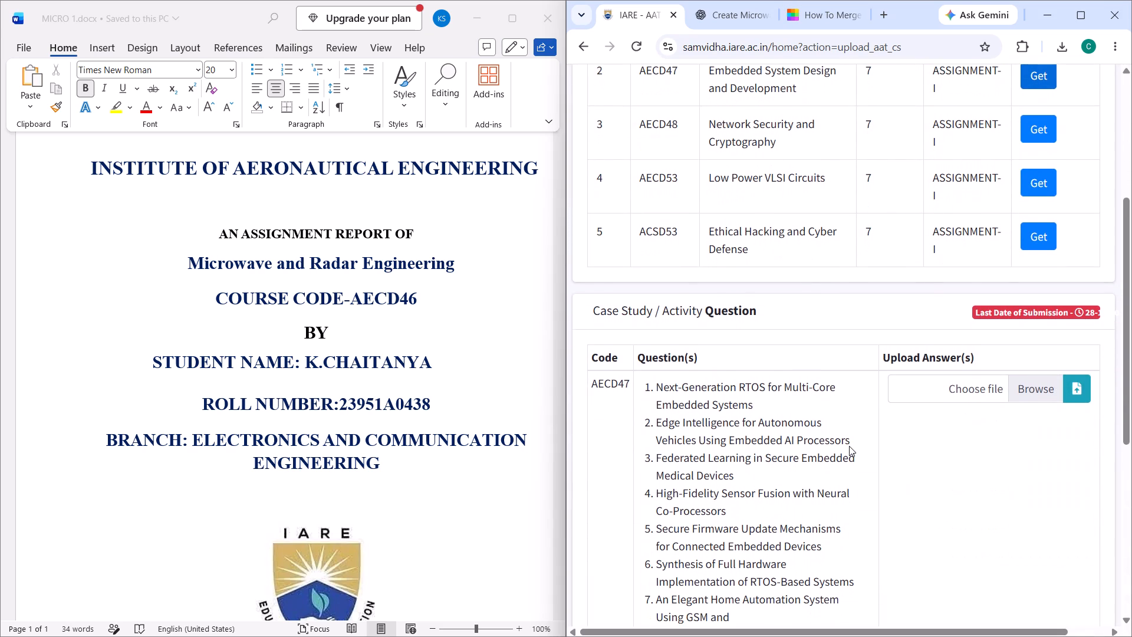
scroll(849, 446, "down", 1)
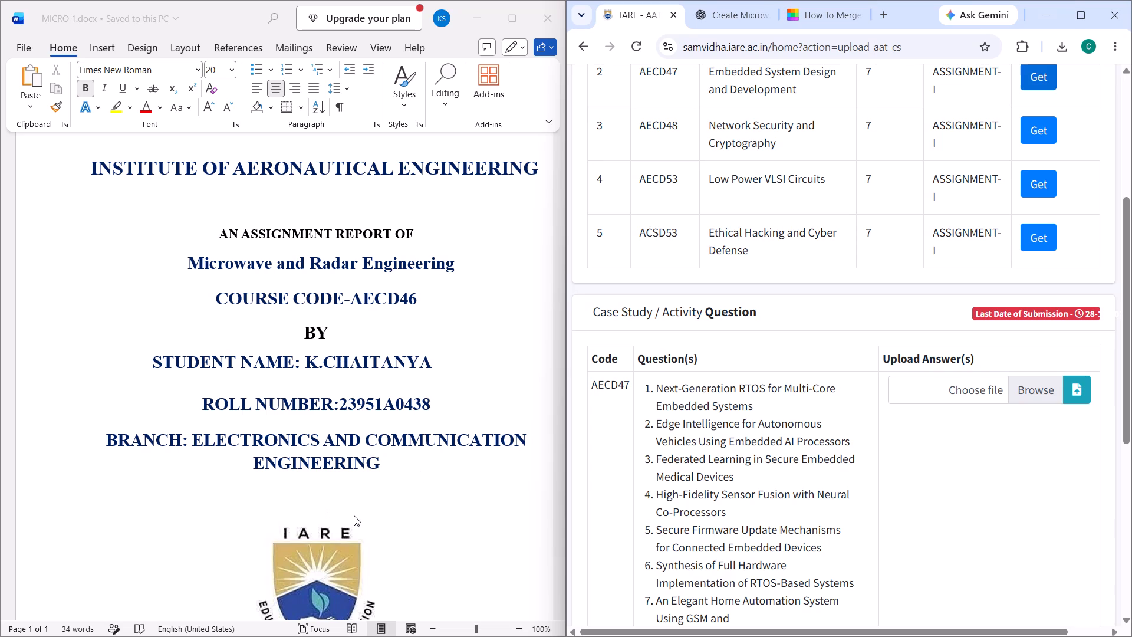
Change the course code on the MICRO 1 cover page to AECD47.
left_click(424, 296)
left_click(418, 297)
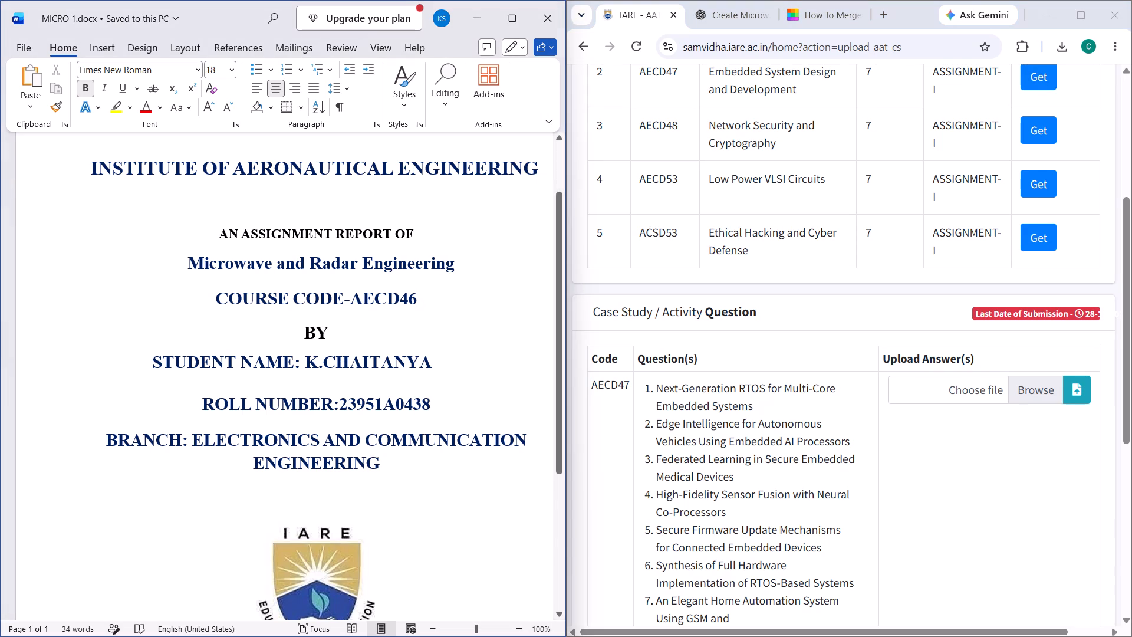
key("BackSpace")
key("7")
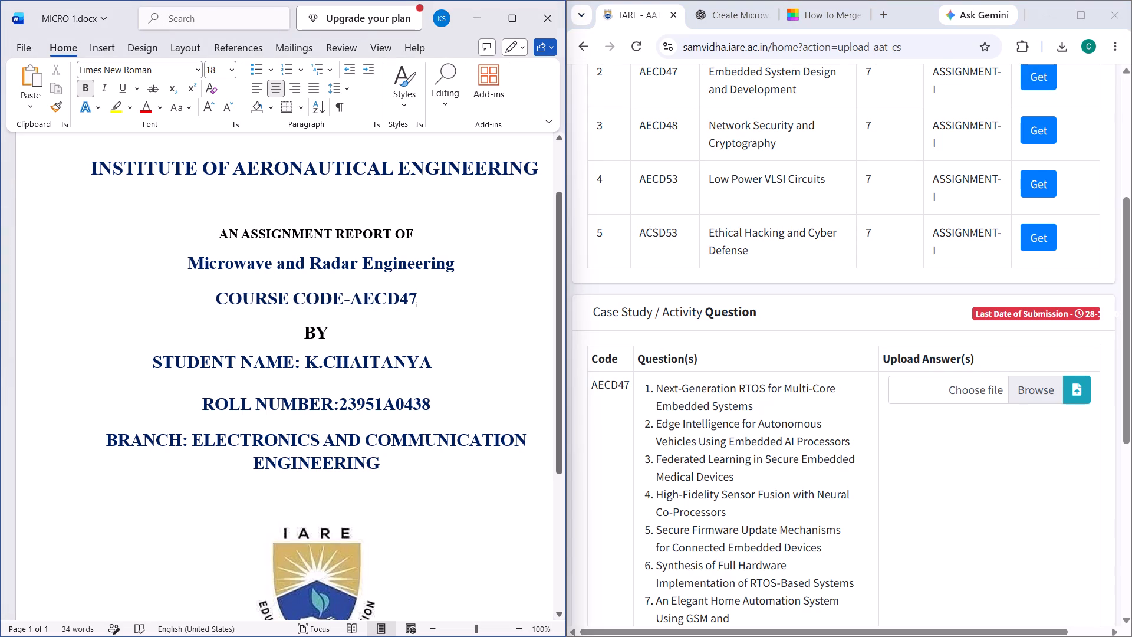
Replace the subject name under "AN ASSIGNMENT REPORT OF" with "Embedded System Design and Development", matching the course name on the portal.
left_click(456, 265)
key("BackSpace")
key("BackSpace")
key("BackSpace")
key("BackSpace")
key("BackSpace")
key("BackSpace")
key("BackSpace")
key("BackSpace")
key("BackSpace")
key("BackSpace")
key("BackSpace")
key("BackSpace")
key("BackSpace")
key("BackSpace")
key("BackSpace")
key("BackSpace")
key("BackSpace")
key("BackSpace")
key("BackSpace")
key("BackSpace")
key("BackSpace")
key("BackSpace")
key("BackSpace")
key("BackSpace")
key("BackSpace")
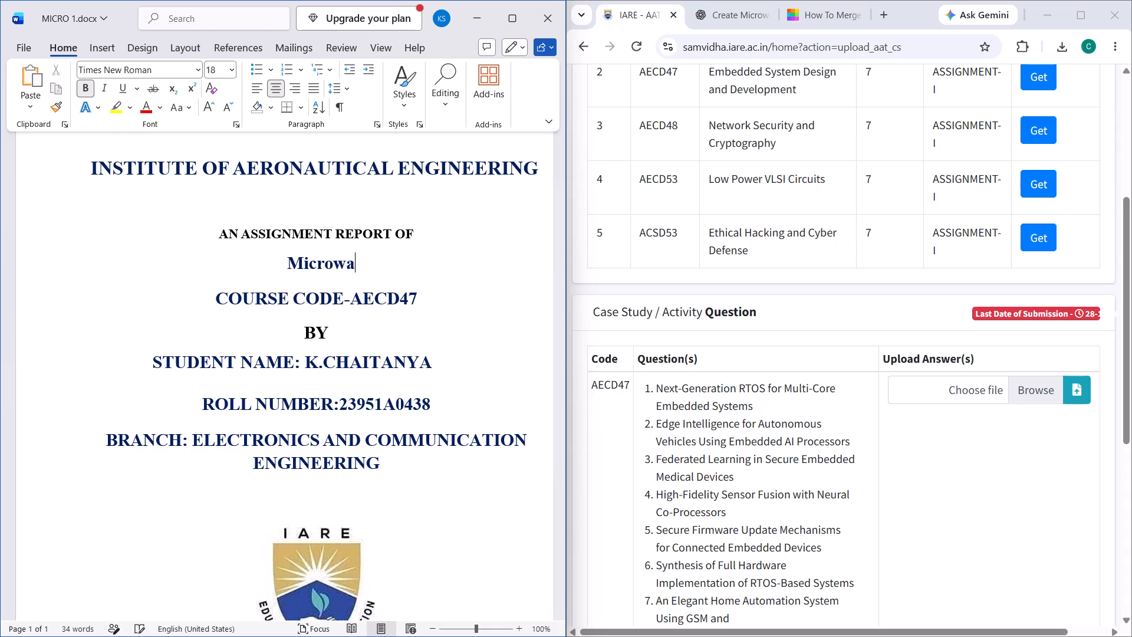
key("BackSpace")
key("BackSpace")
key("BackSpace")
key("BackSpace")
key("BackSpace")
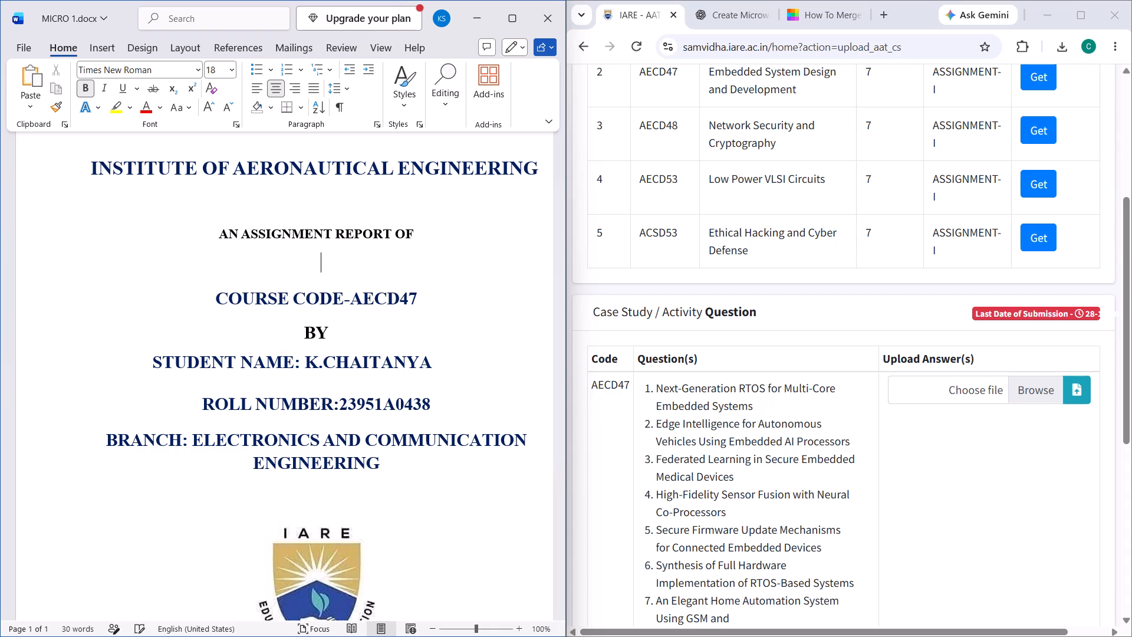
scroll(764, 91, "up", 1)
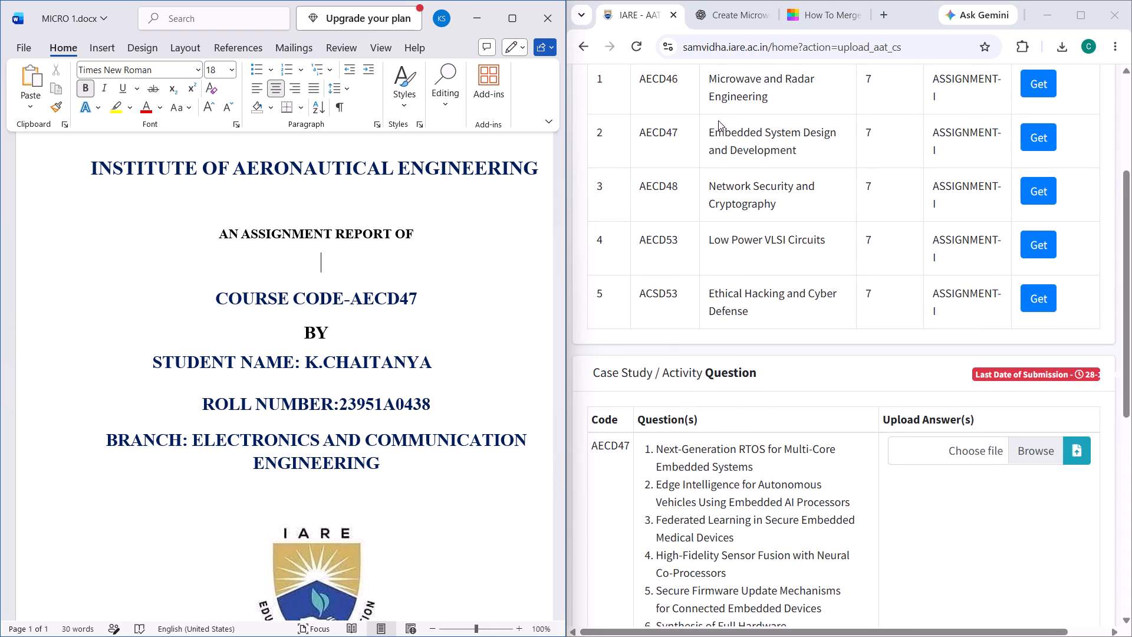
left_click_drag(708, 129, 817, 148)
left_click(817, 148)
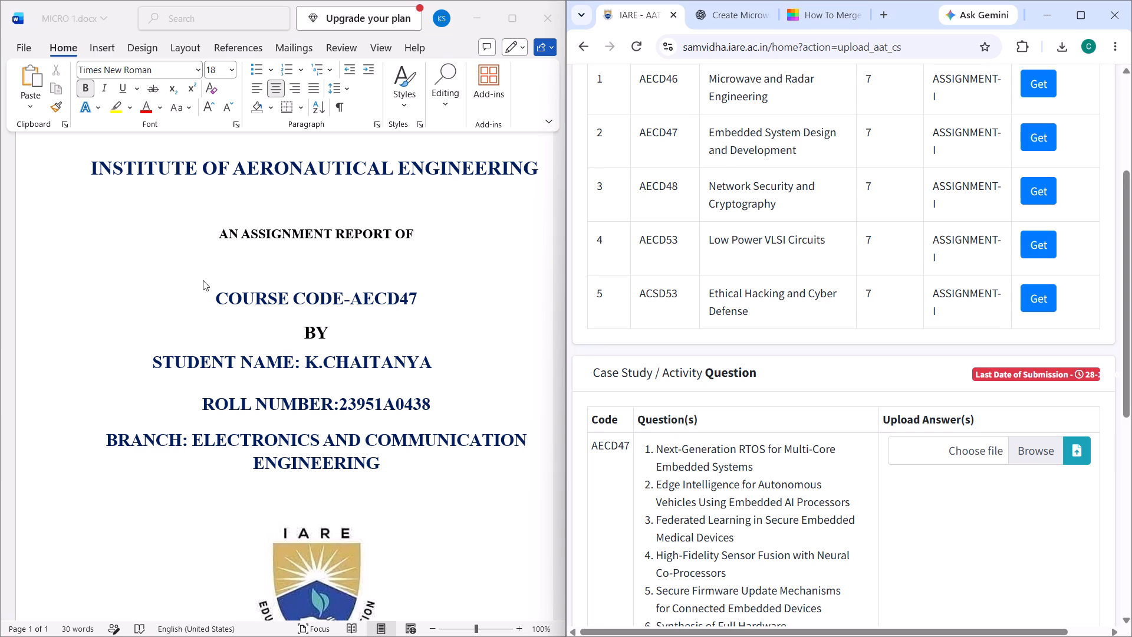
left_click(282, 255)
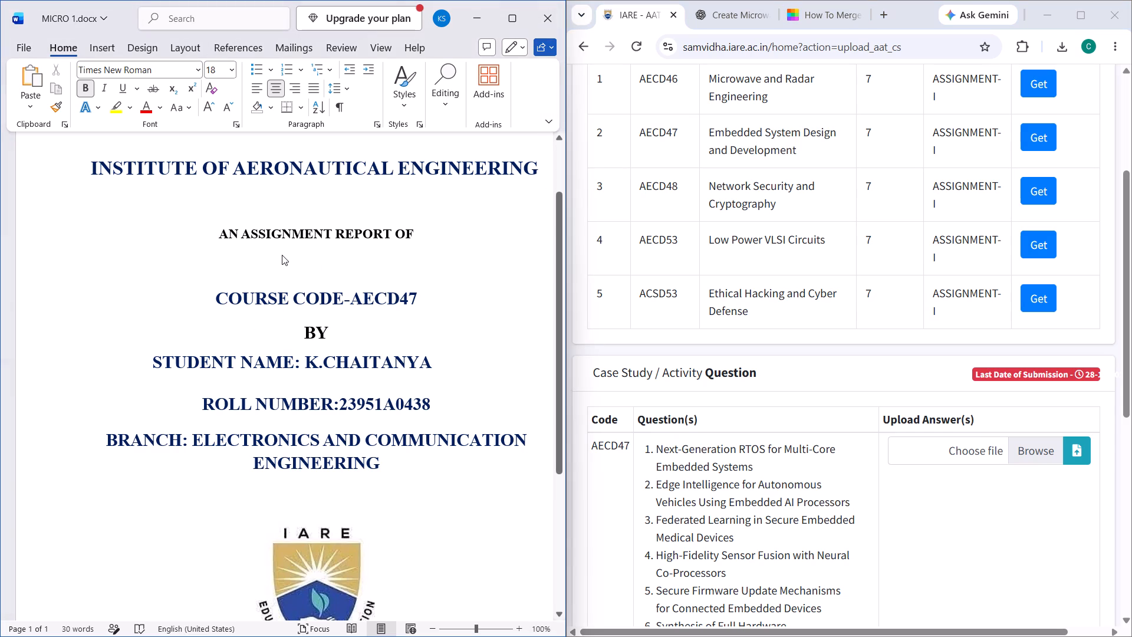
key("e")
key("m")
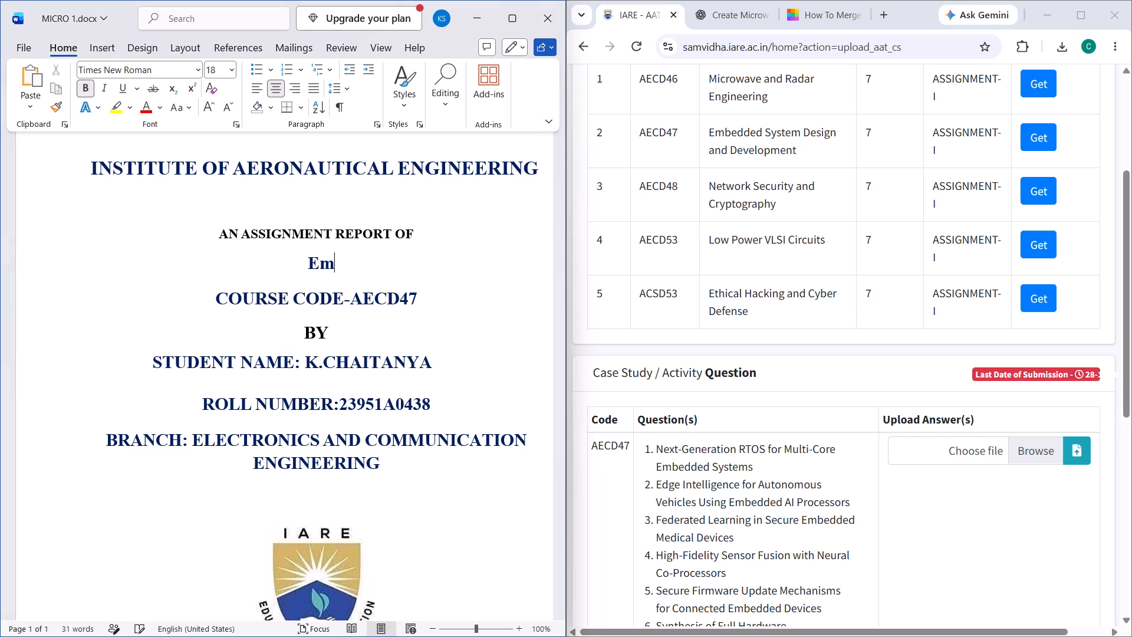
type("bedded")
key("space")
type("ystem")
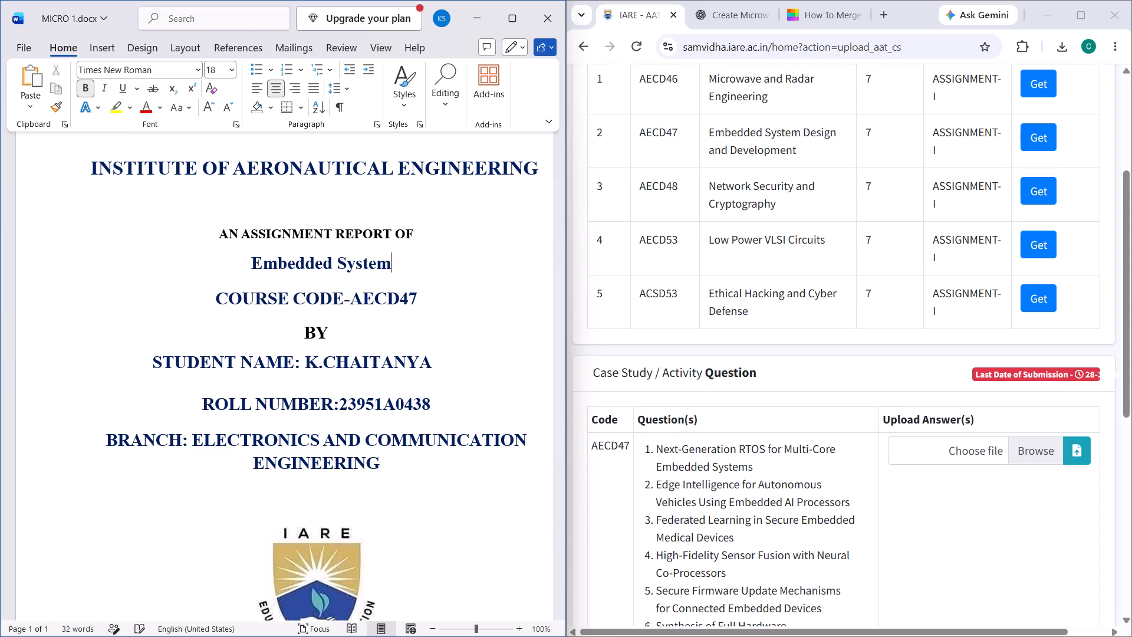
key("space")
key("d")
type("esign")
key("space")
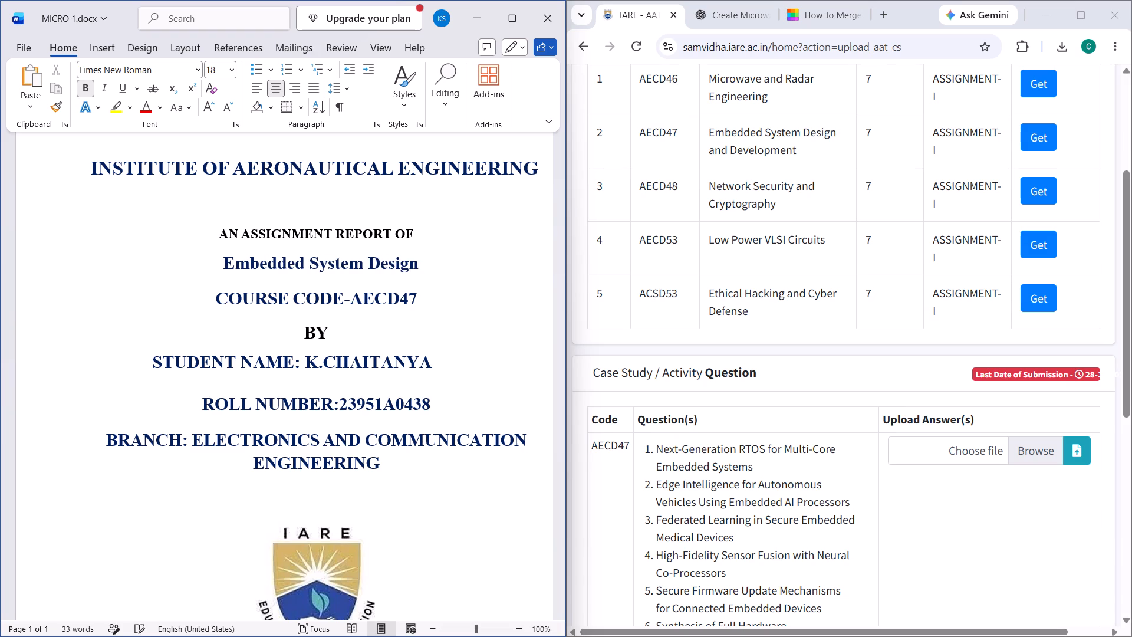
type("and")
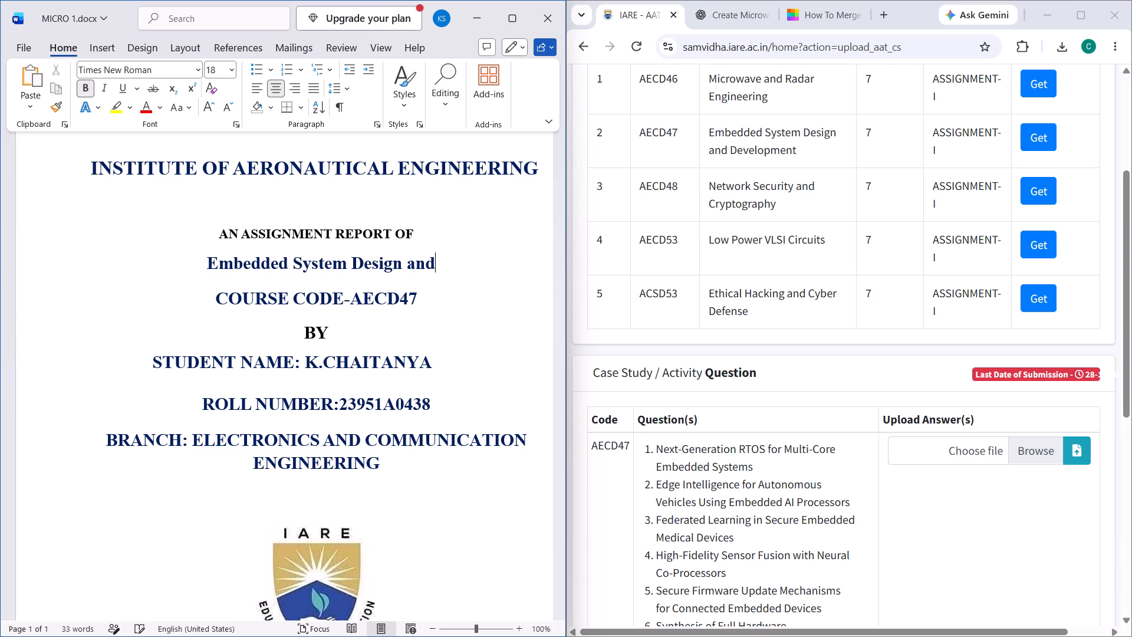
key("space")
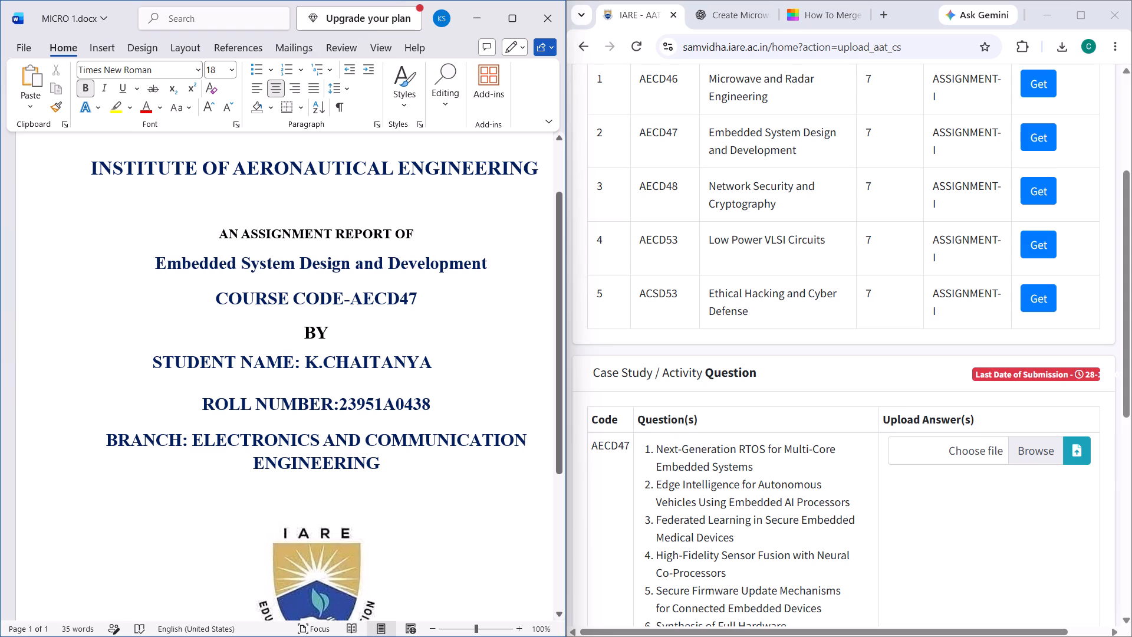
Check the rest of the MICRO 1 cover page, save the document and close it.
scroll(435, 320, "down", 1)
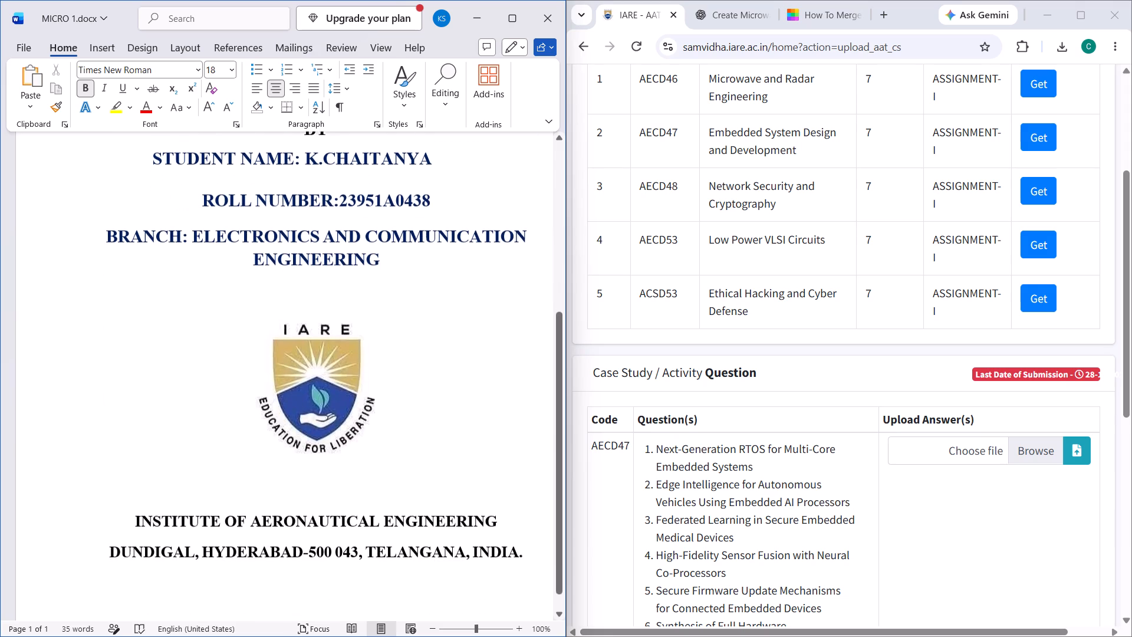
scroll(435, 320, "down", 3)
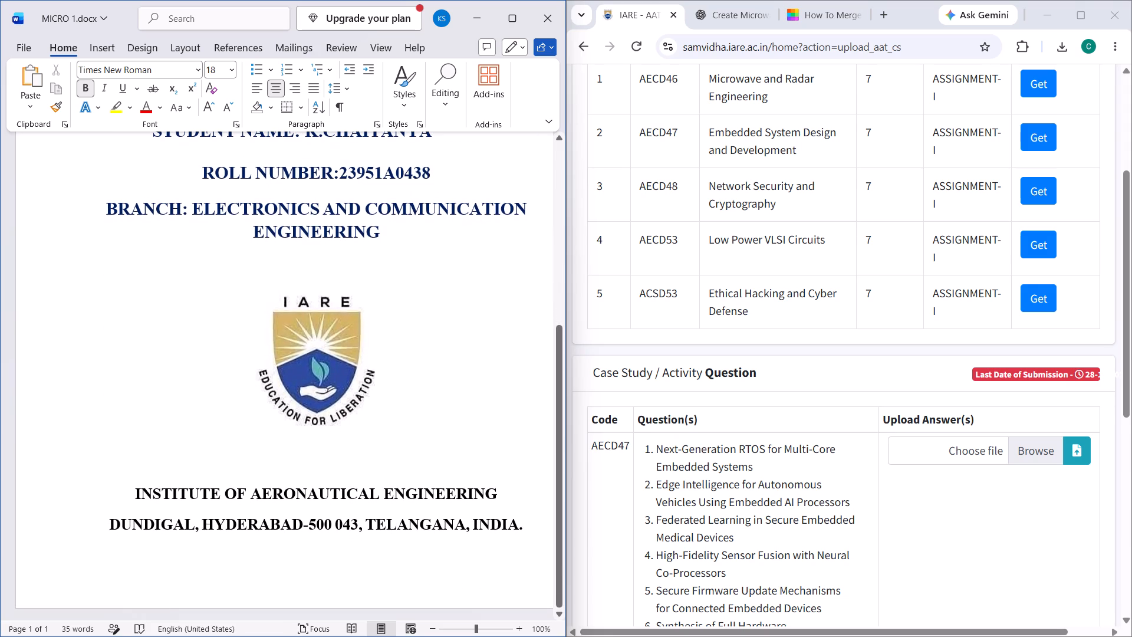
key("ctrl+s")
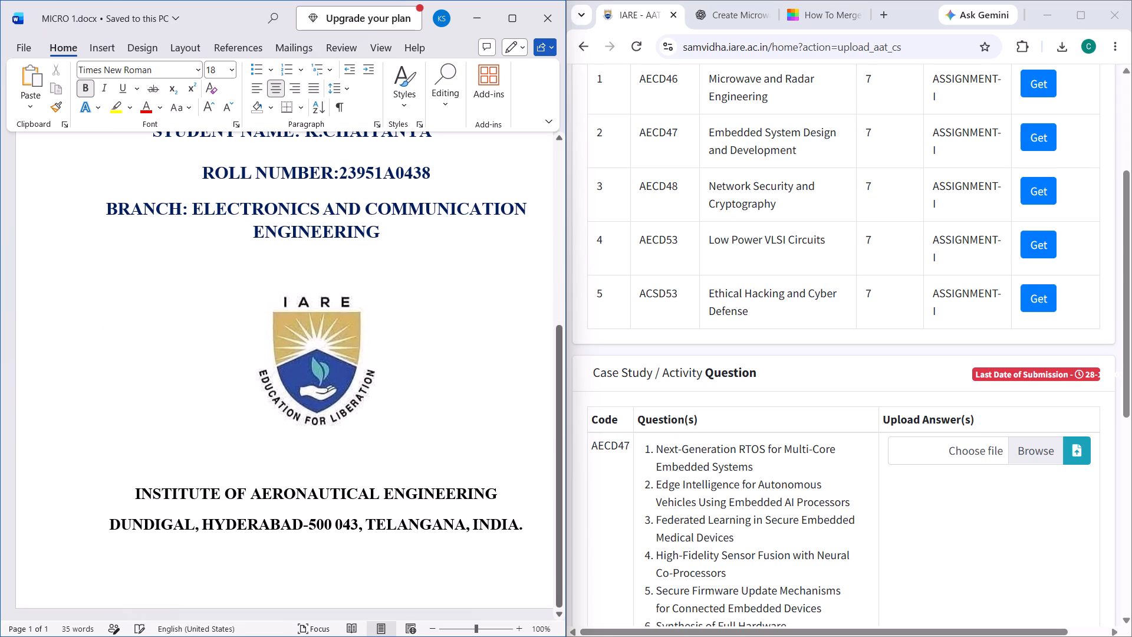
left_click(550, 11)
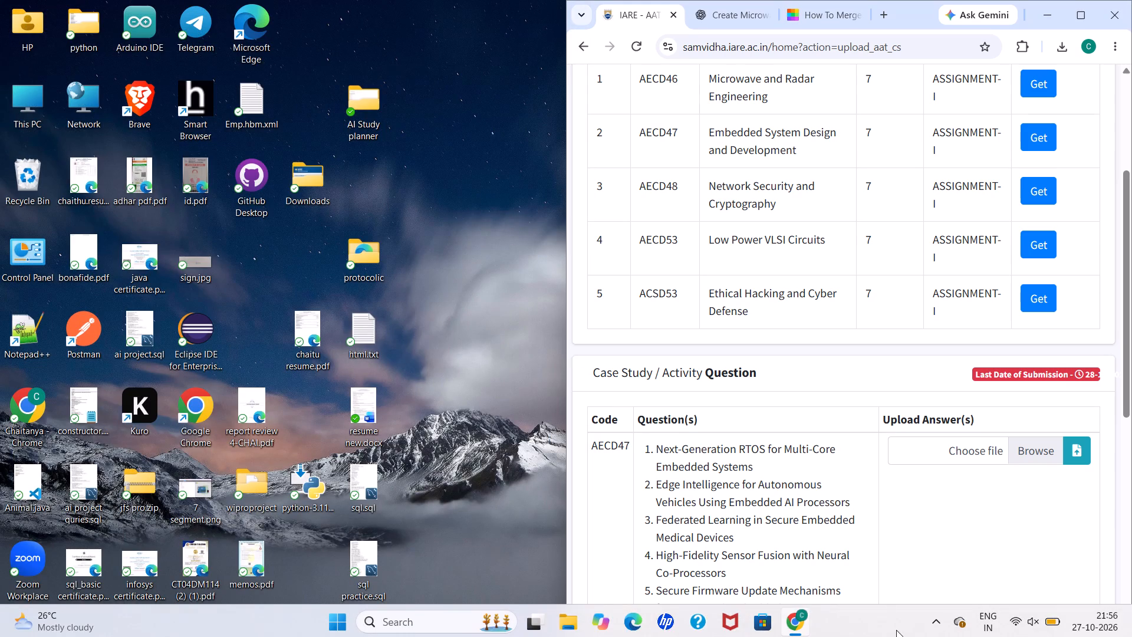
Switch to the Smallpdf merge page in Chrome and maximise the browser window.
left_click(793, 619)
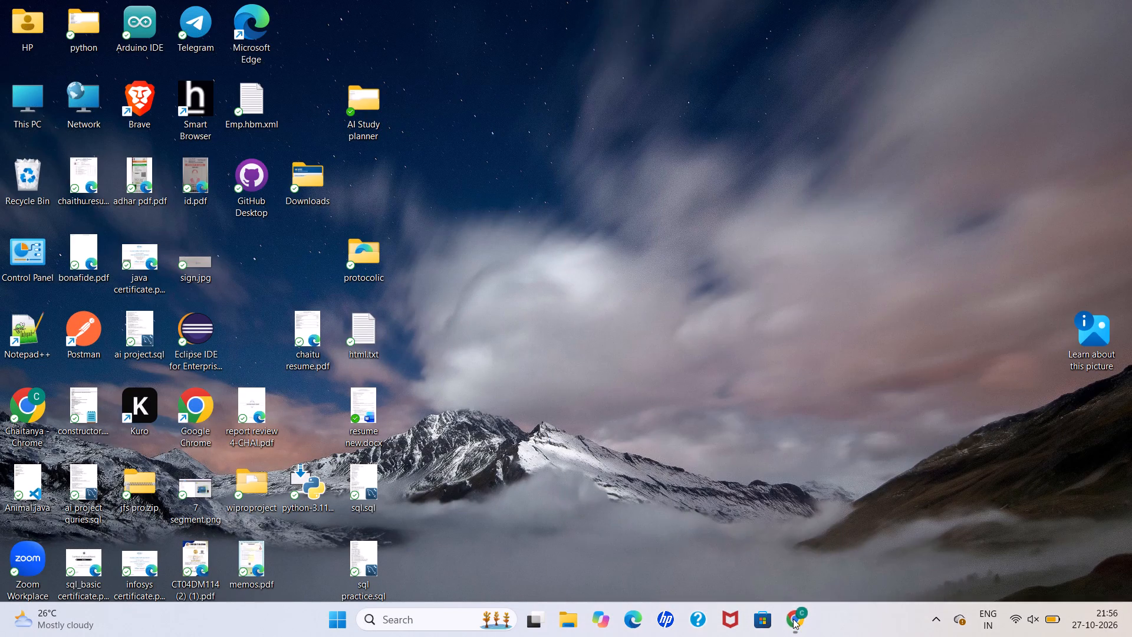
left_click(793, 619)
left_click(825, 14)
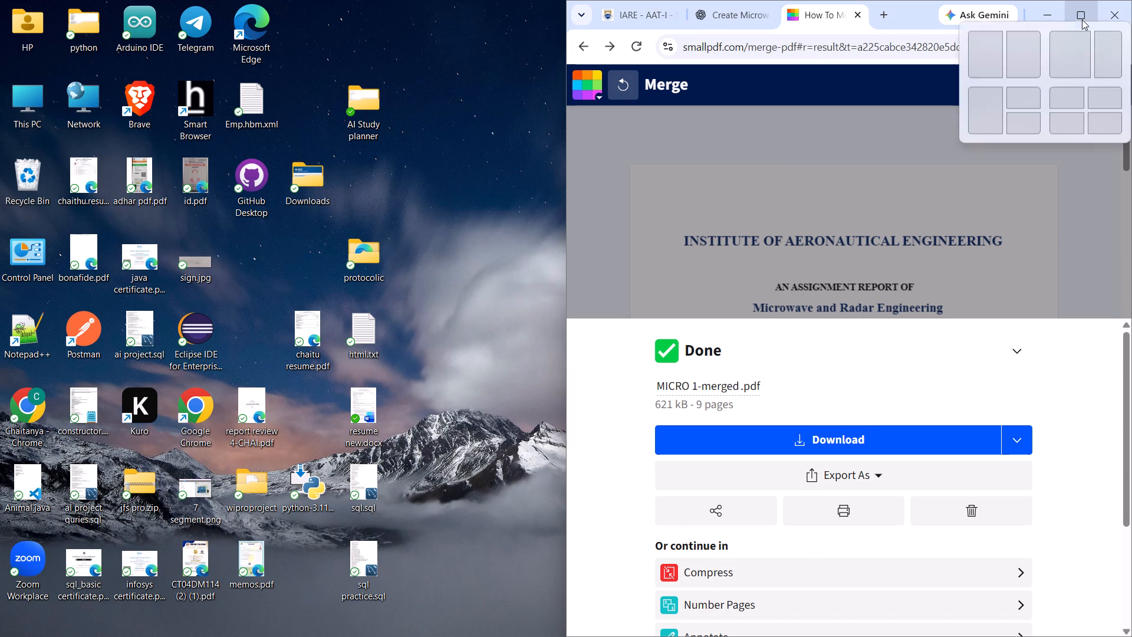
left_click(1082, 19)
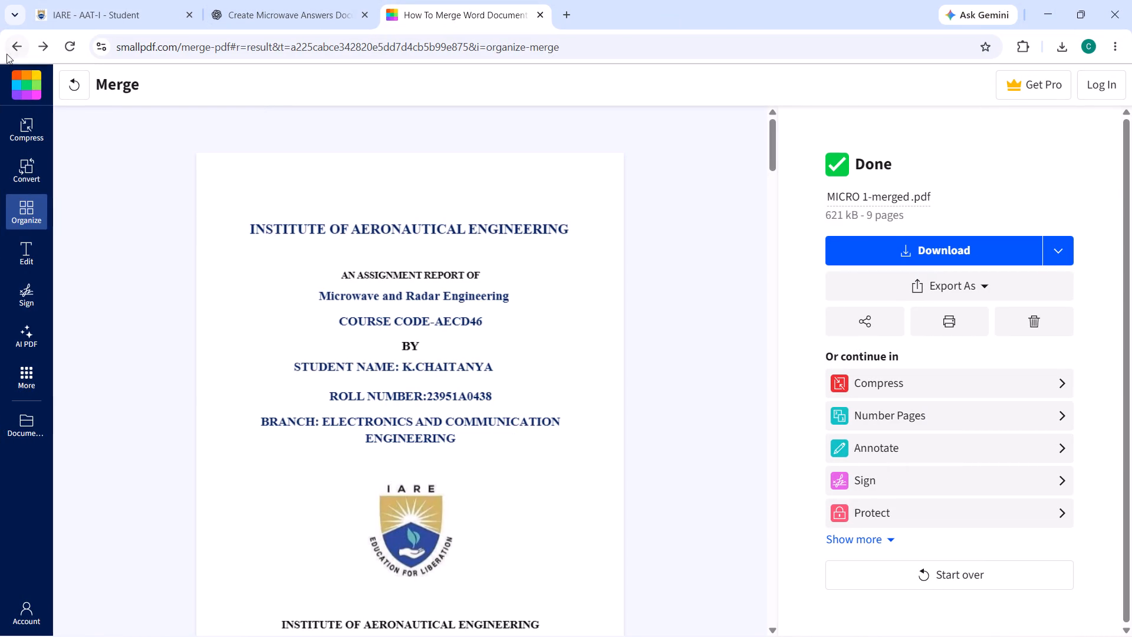
Leave the old Microwave merge result for an empty merge workspace and bring up the file chooser.
left_click(18, 47)
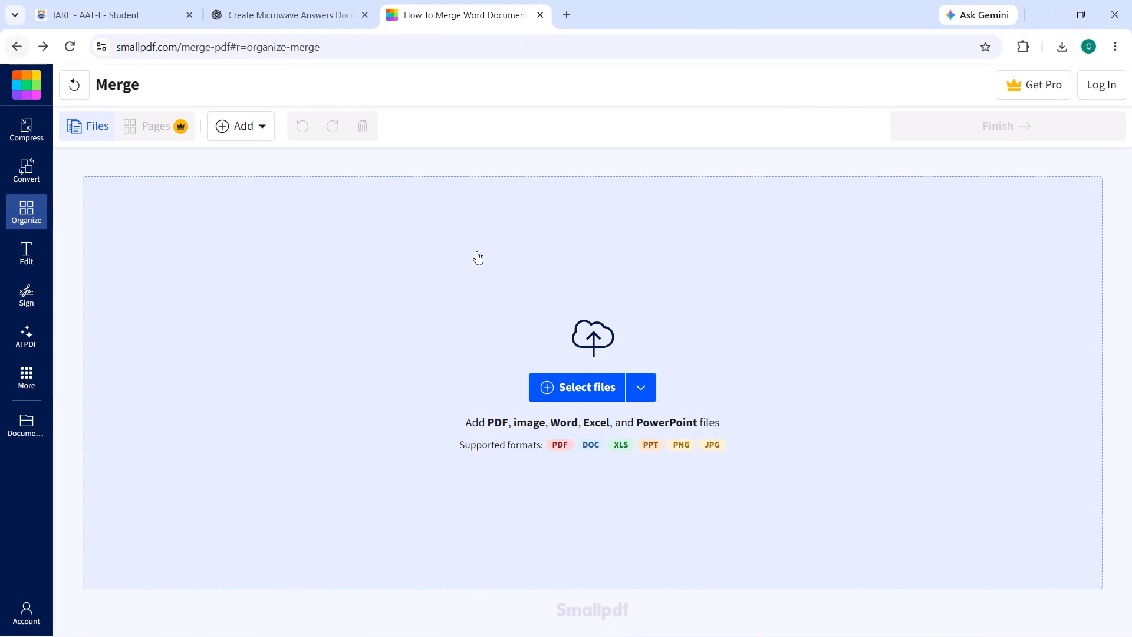
left_click(555, 382)
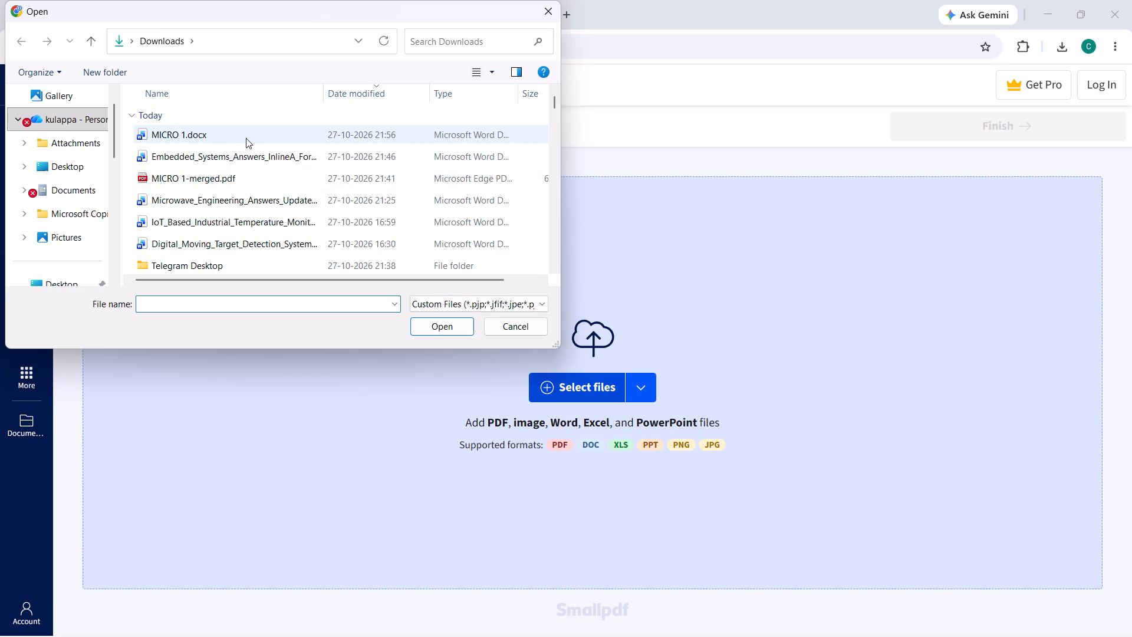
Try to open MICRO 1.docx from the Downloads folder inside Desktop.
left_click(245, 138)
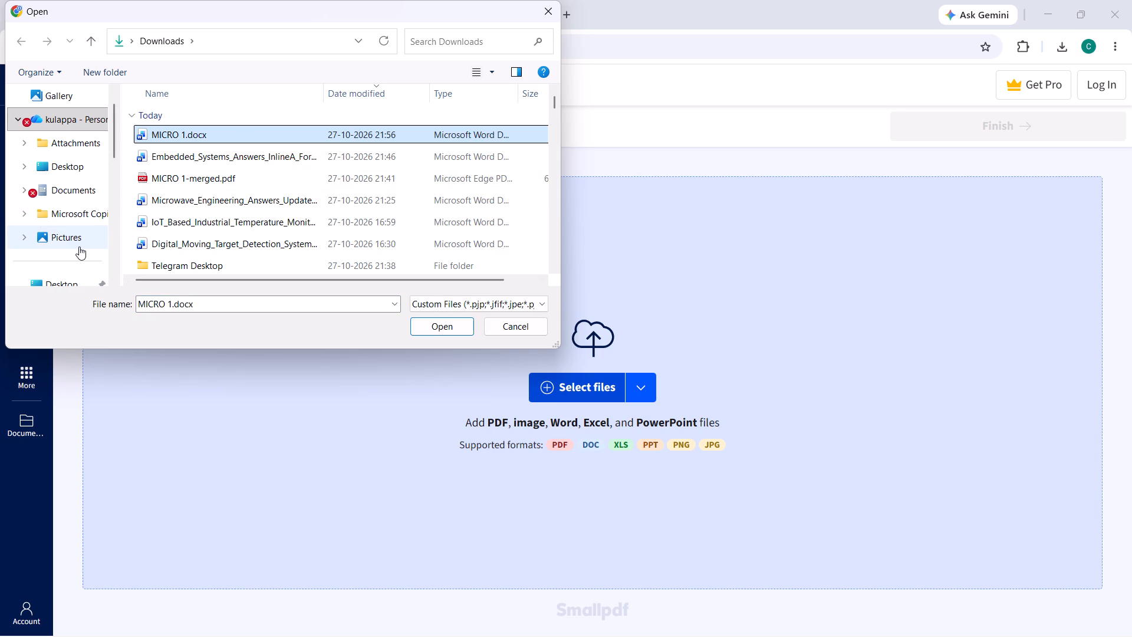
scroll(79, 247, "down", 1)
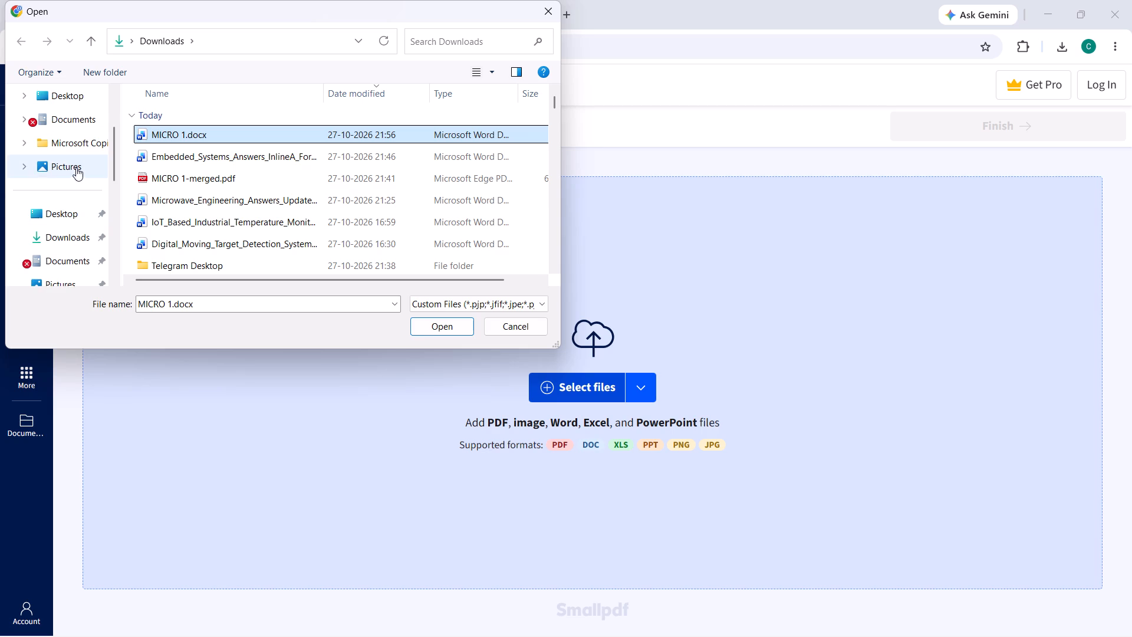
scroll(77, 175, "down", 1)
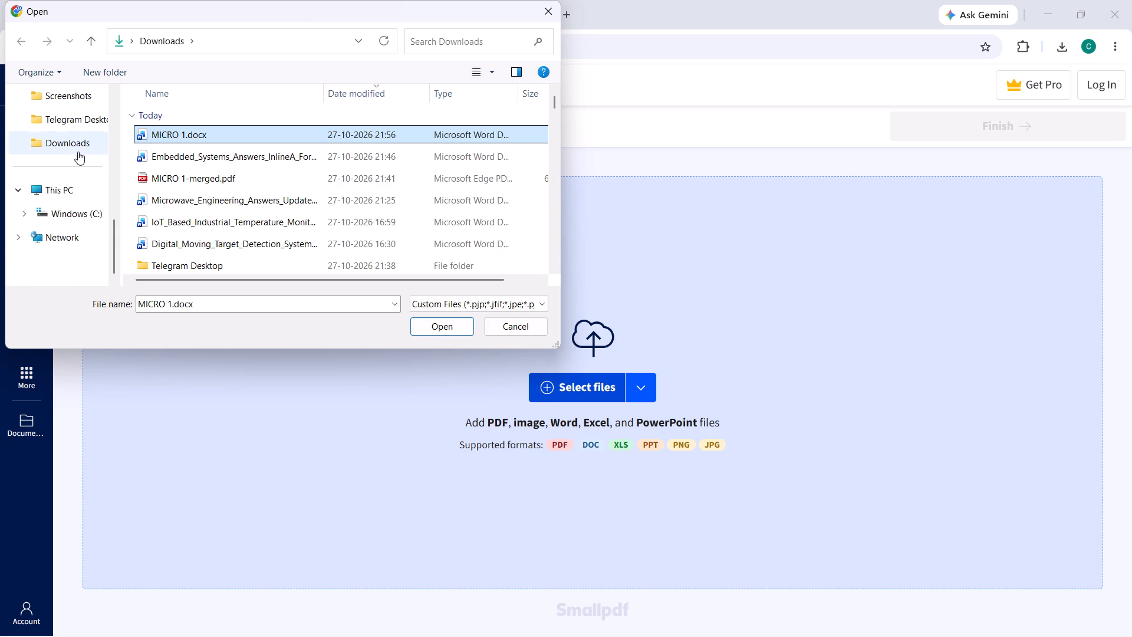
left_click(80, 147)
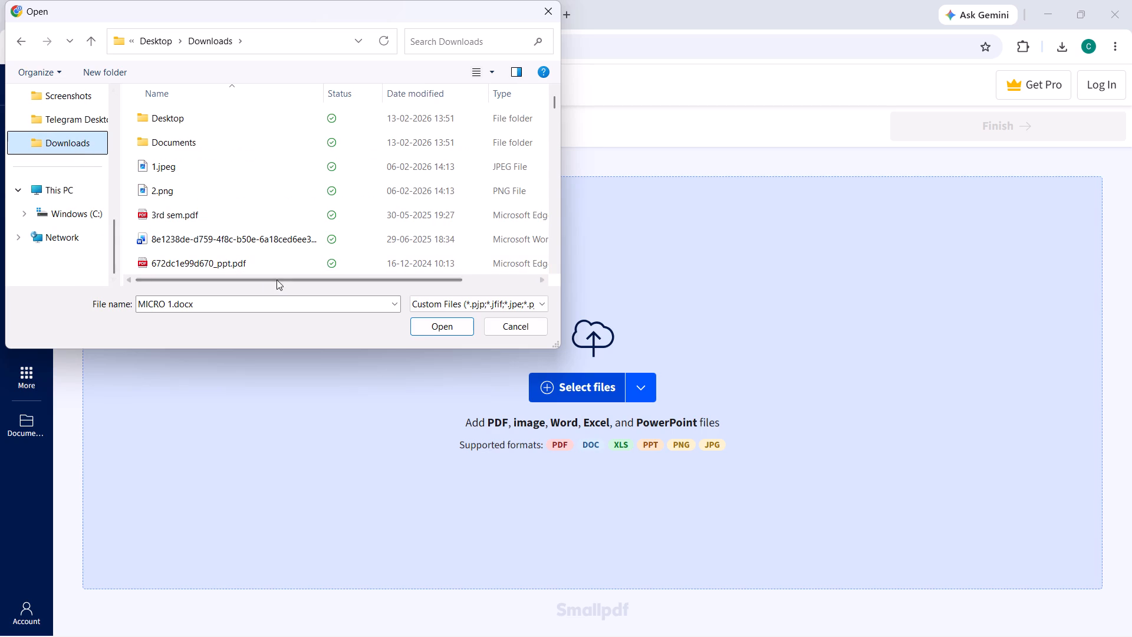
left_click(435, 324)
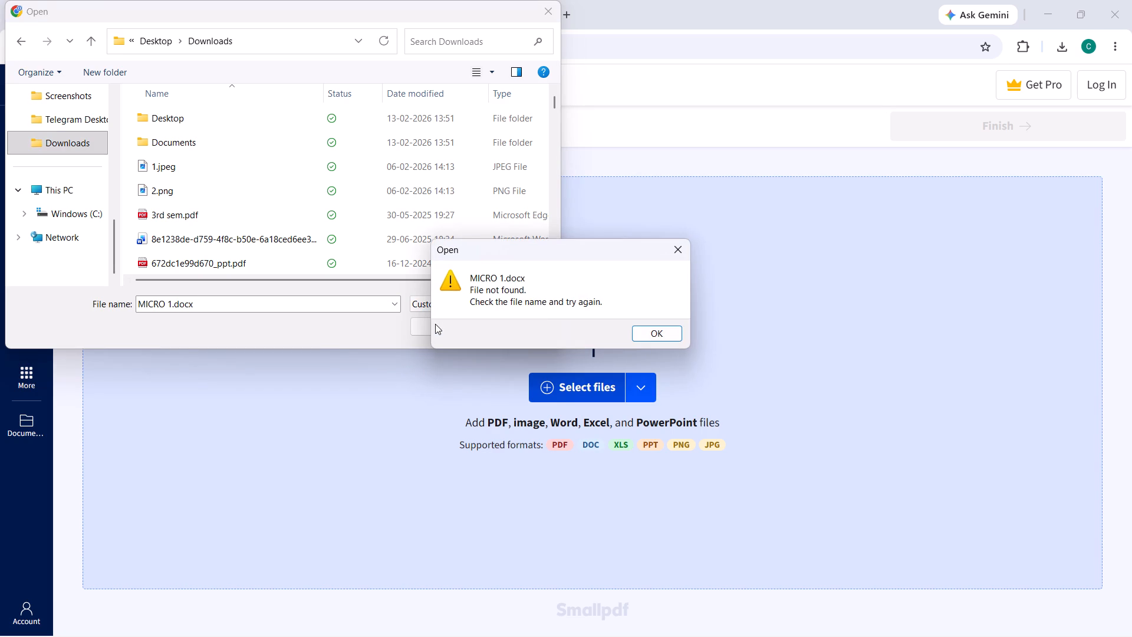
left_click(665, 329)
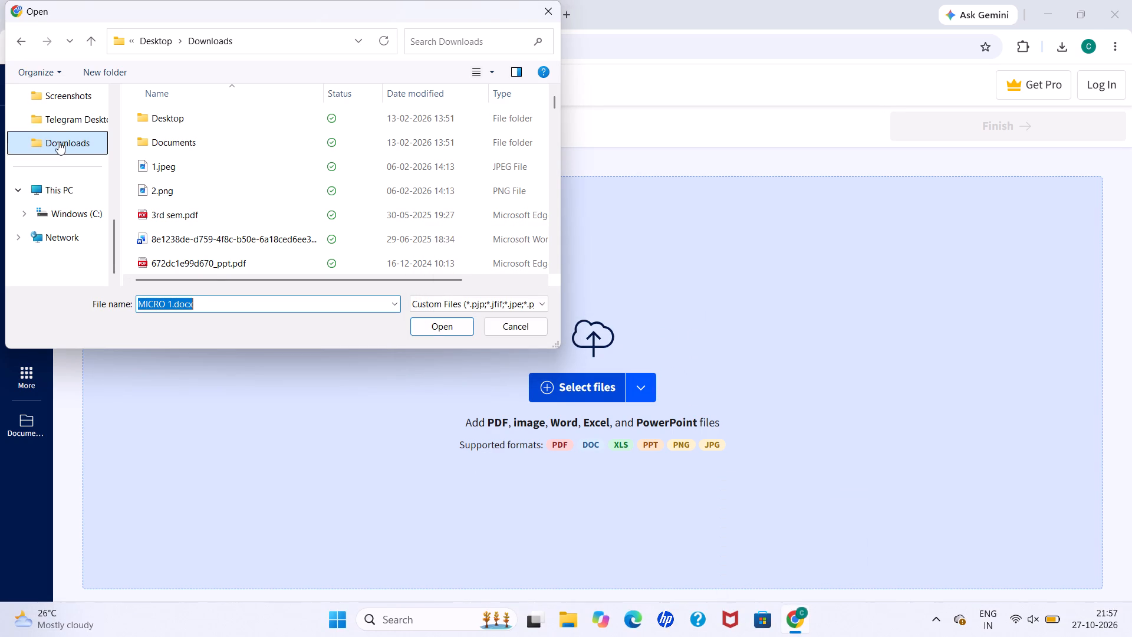
Add MICRO 1.docx from the main Downloads folder to the merge as the first file.
scroll(57, 141, "up", 4)
scroll(77, 265, "down", 1)
left_click(74, 181)
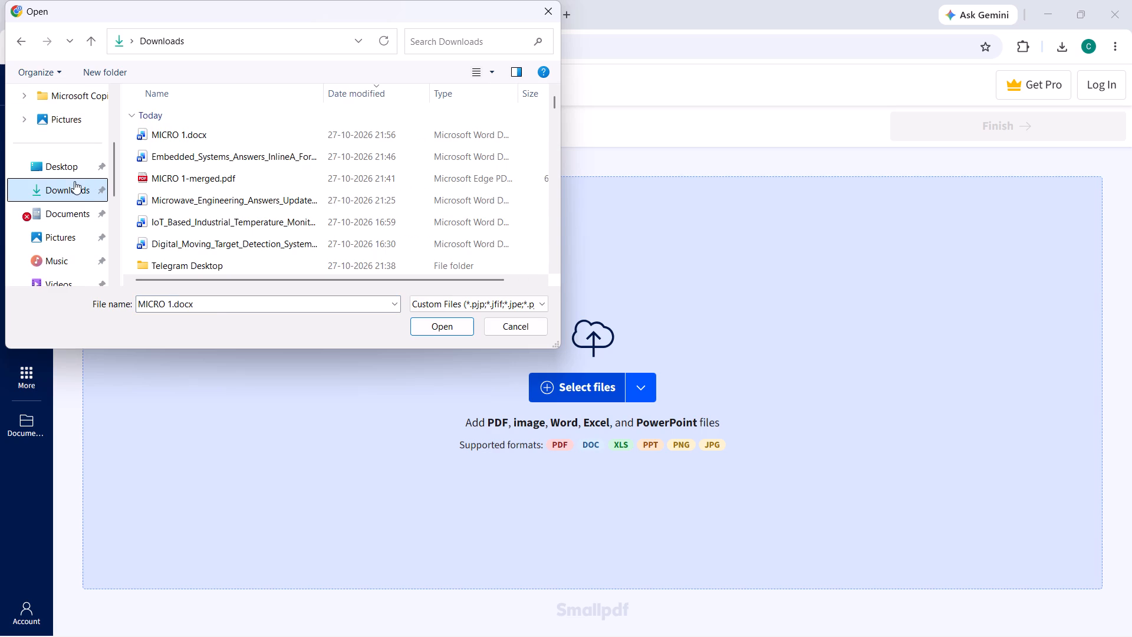
left_click(196, 133)
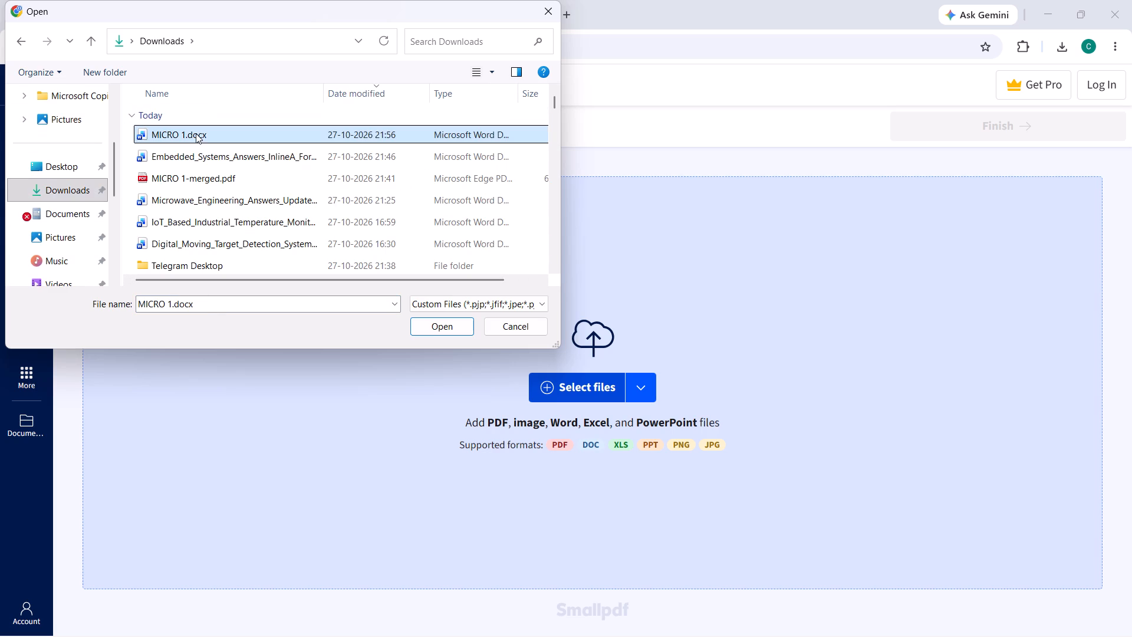
left_click(428, 325)
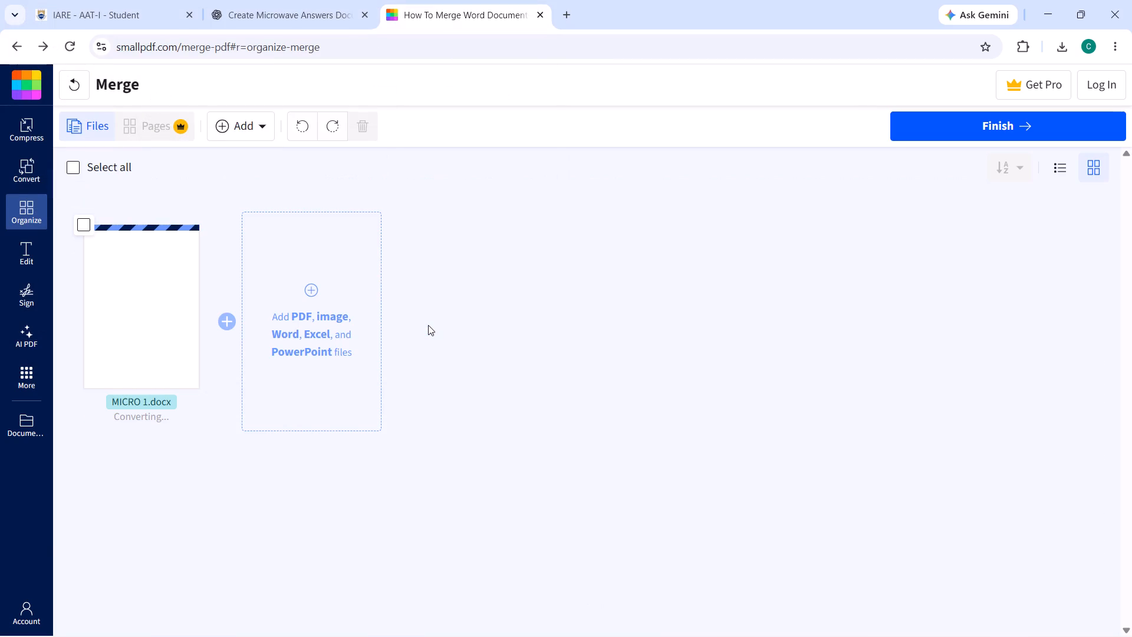
Add emb 38.docx from the Downloads folder inside Desktop as the second file, after the MICRO 1 cover page.
left_click(312, 291)
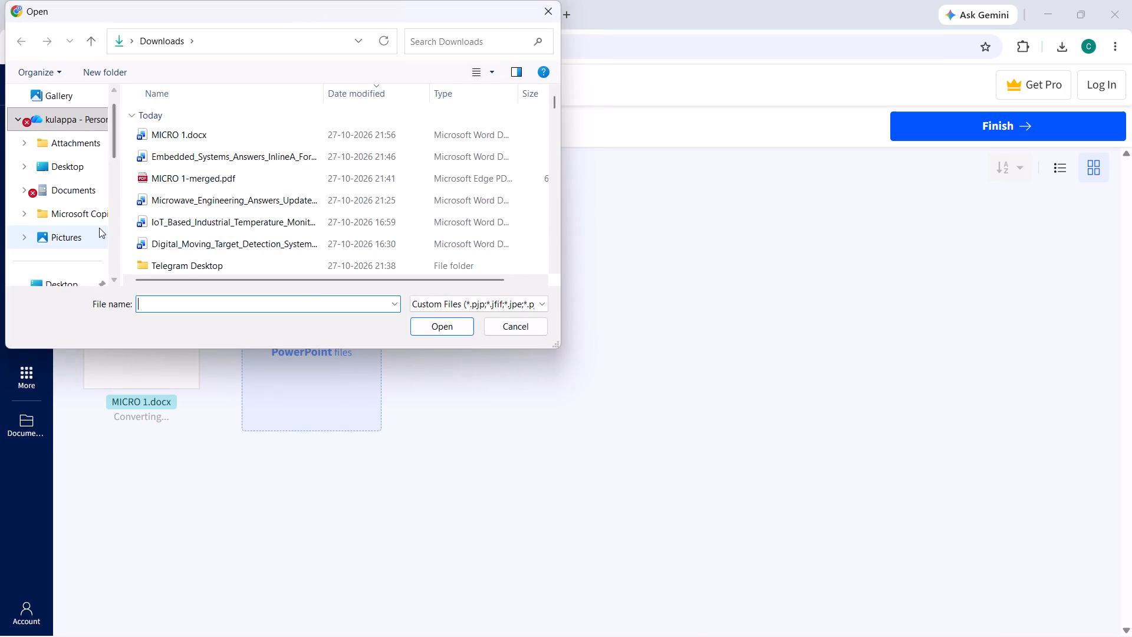
scroll(99, 228, "down", 1)
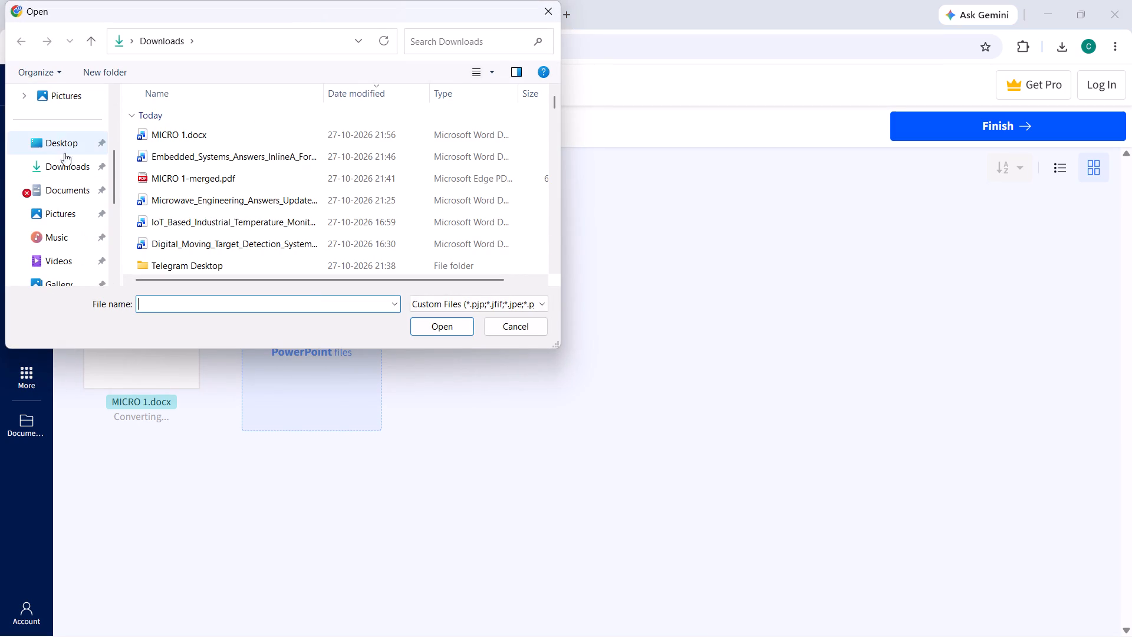
scroll(66, 107, "up", 1)
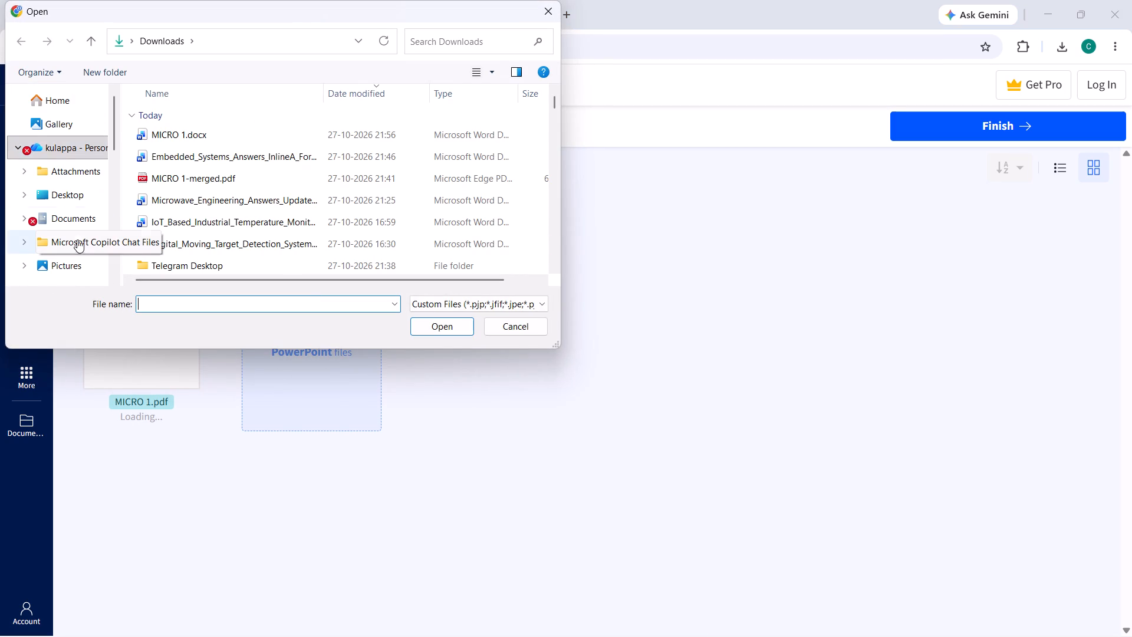
scroll(77, 241, "down", 1)
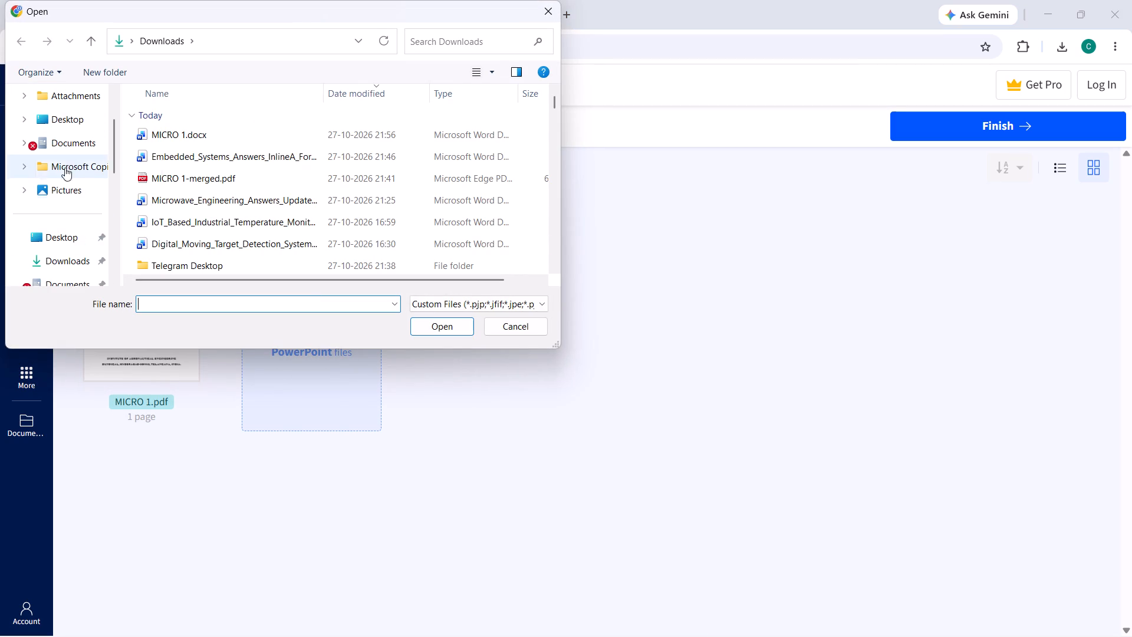
scroll(76, 126, "down", 1)
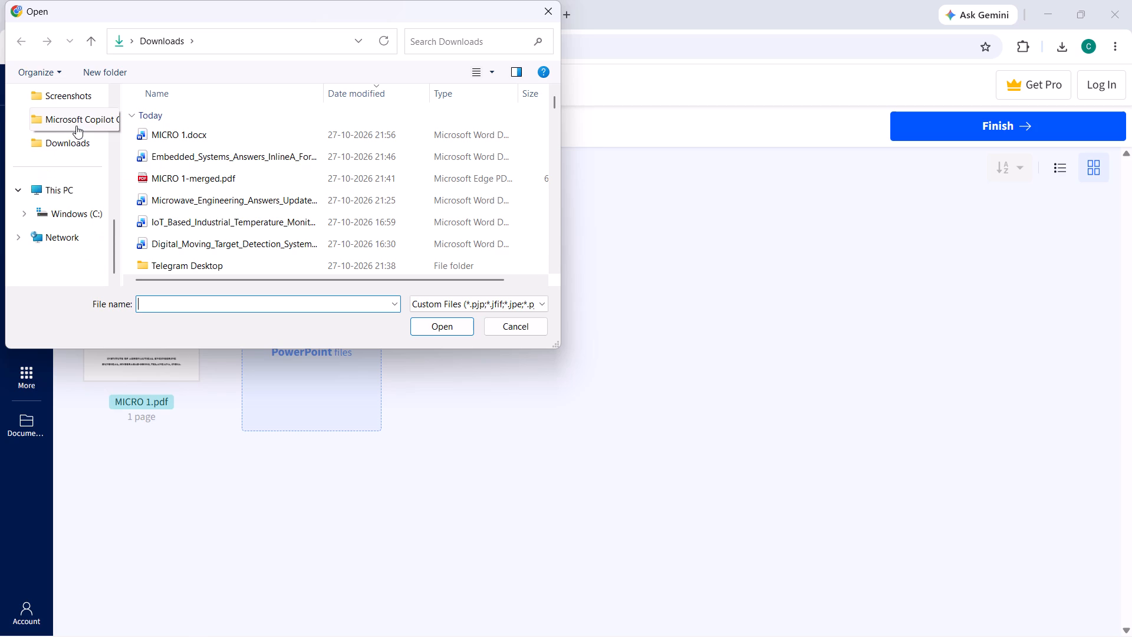
left_click(74, 132)
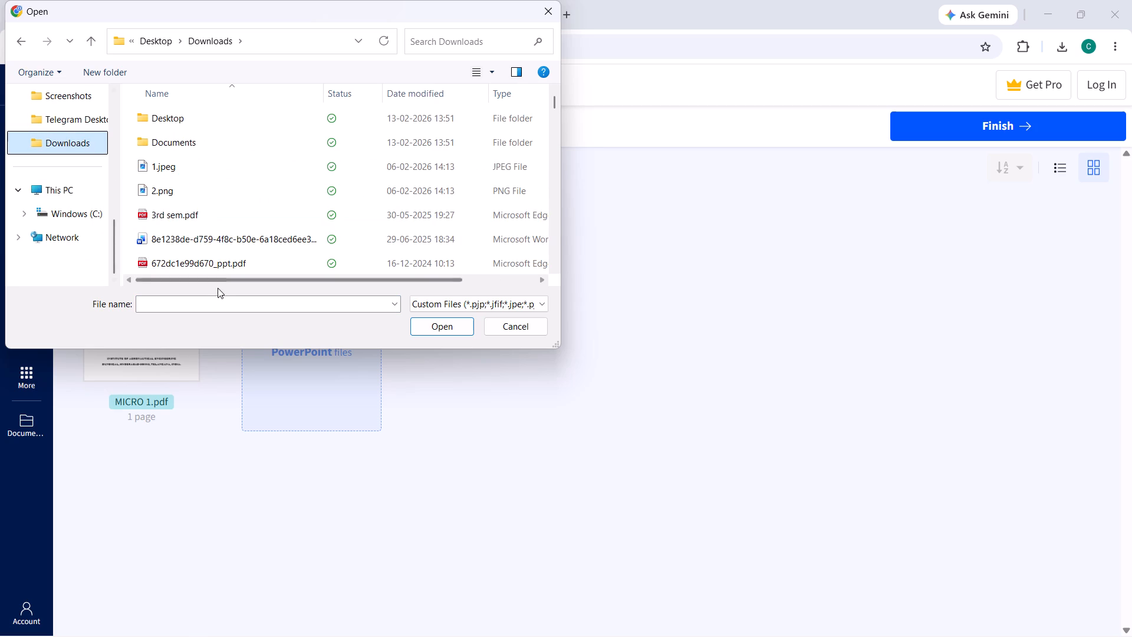
left_click(212, 300)
type("em")
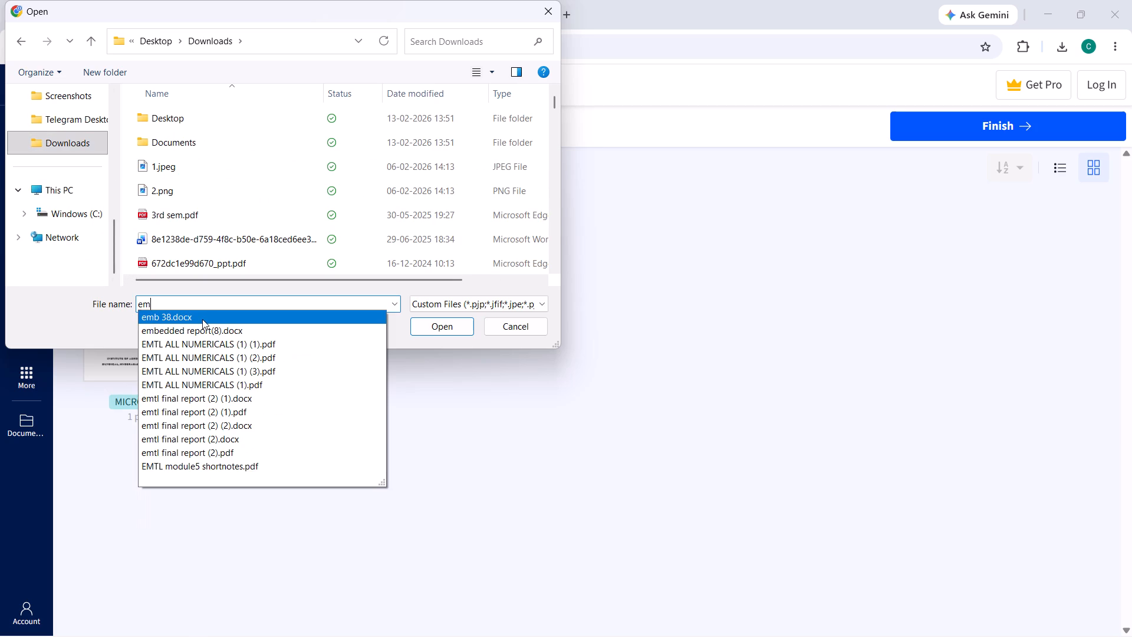
left_click(202, 319)
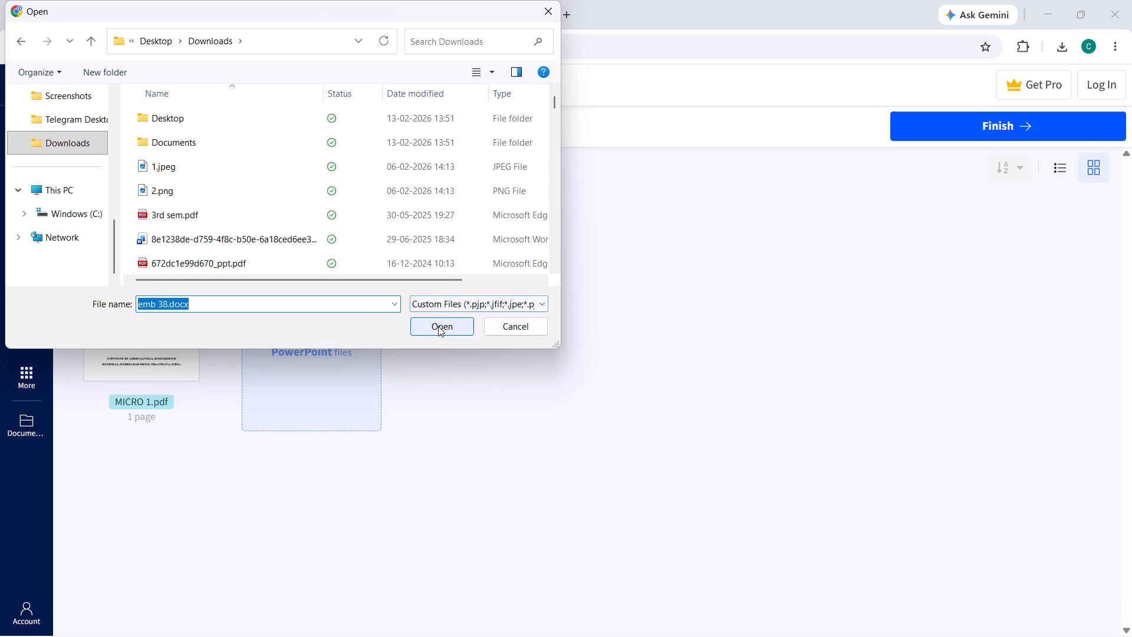
left_click(438, 326)
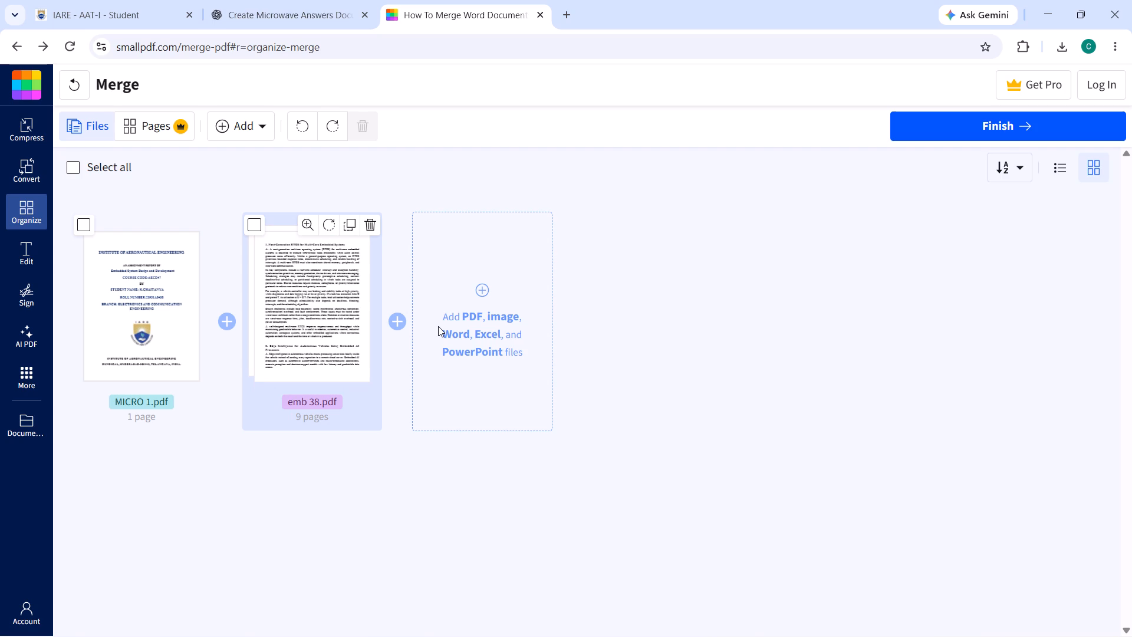
Merge the MICRO 1 cover page and emb 38 answers into one PDF and download it.
left_click(924, 124)
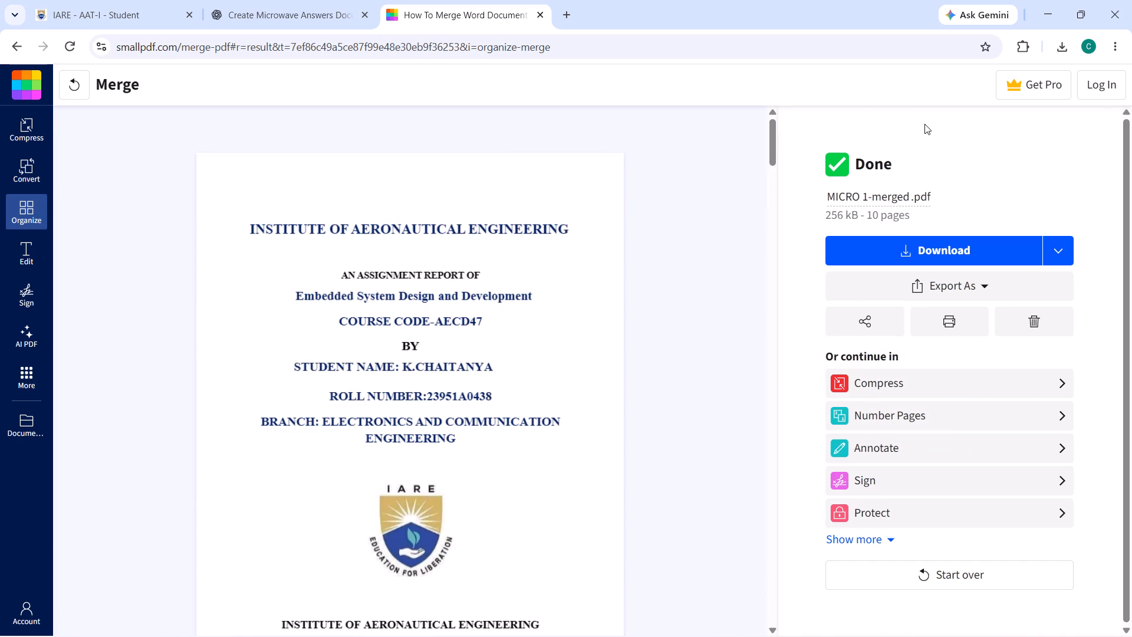
left_click(907, 249)
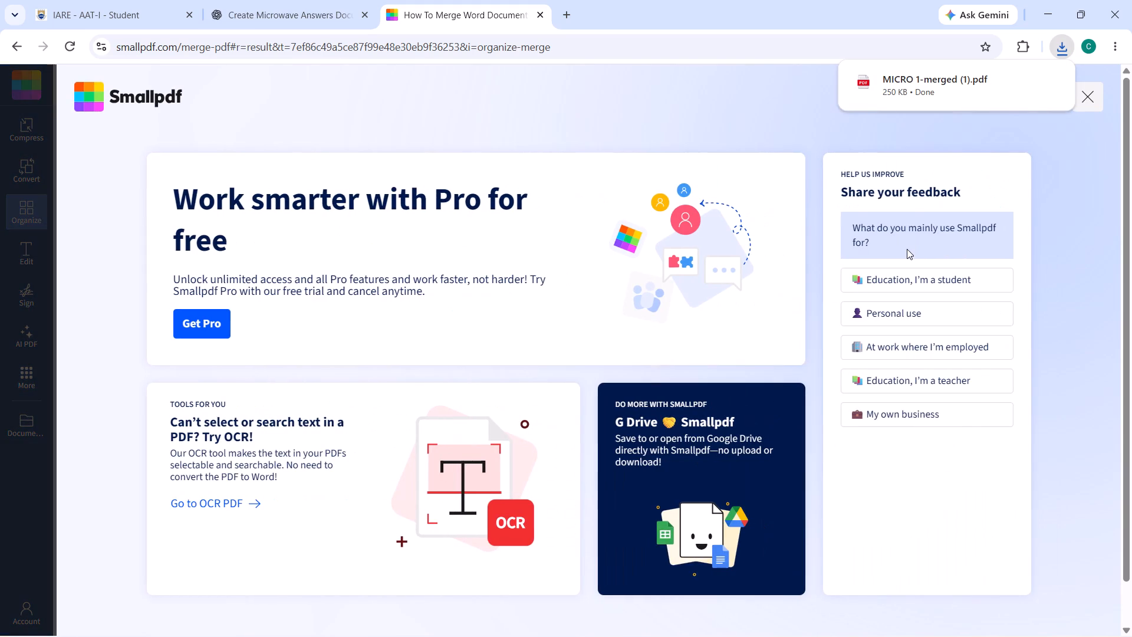
Open the newly downloaded merged PDF.
left_click(933, 95)
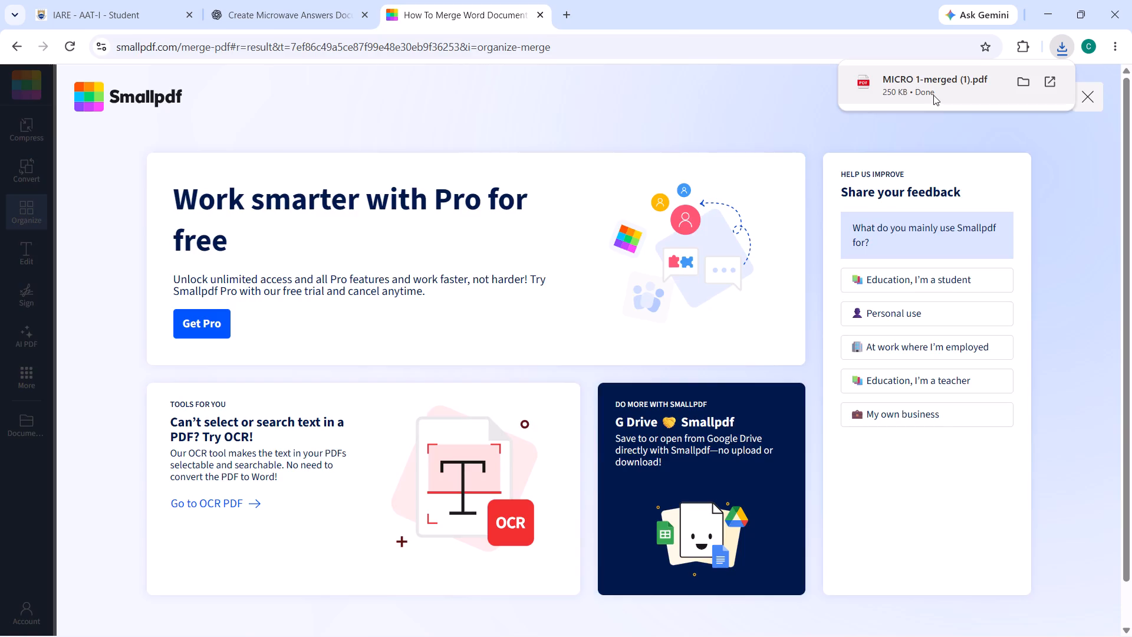